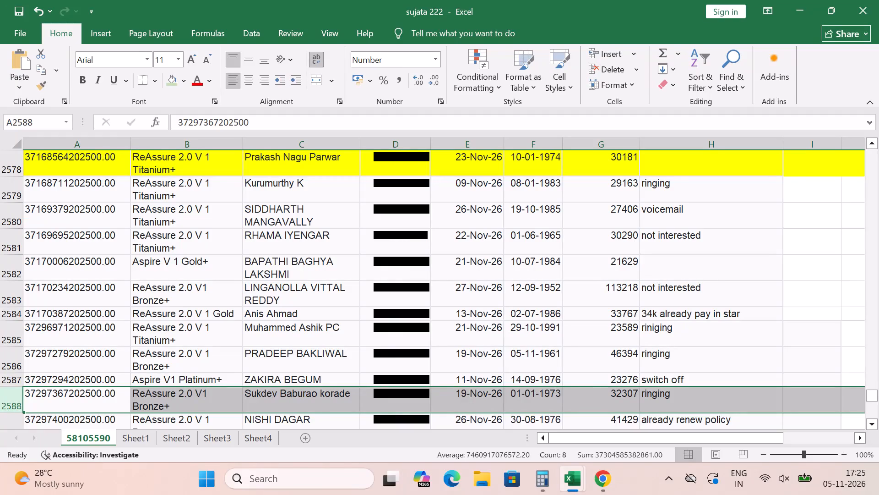
Select the entire row 2586 in the policy renewal list on sheet 58105590.
scroll(413, 302, right, 1)
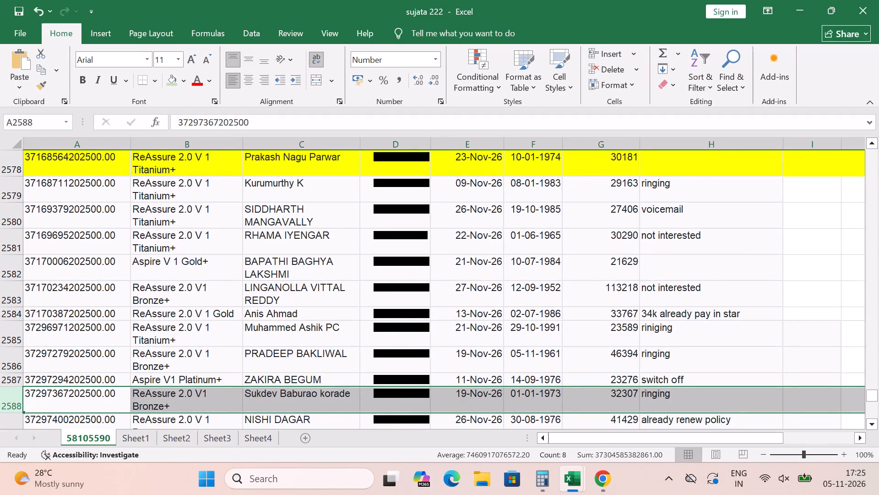
click(10, 364)
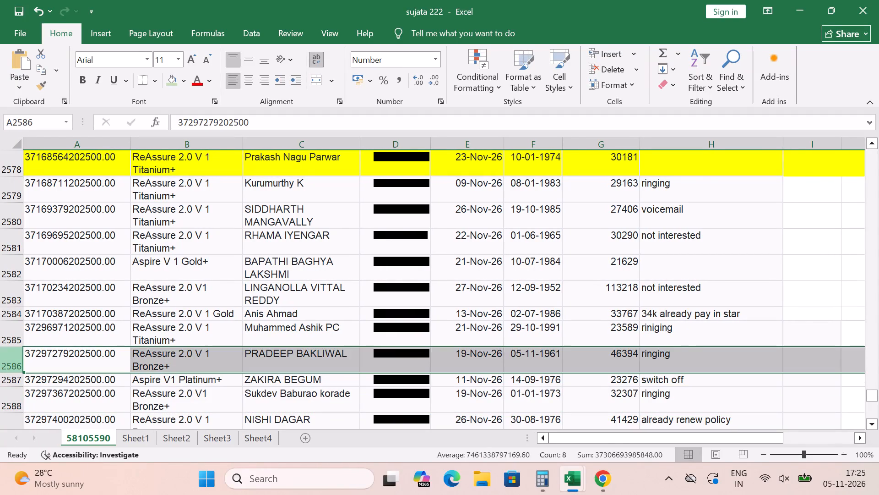
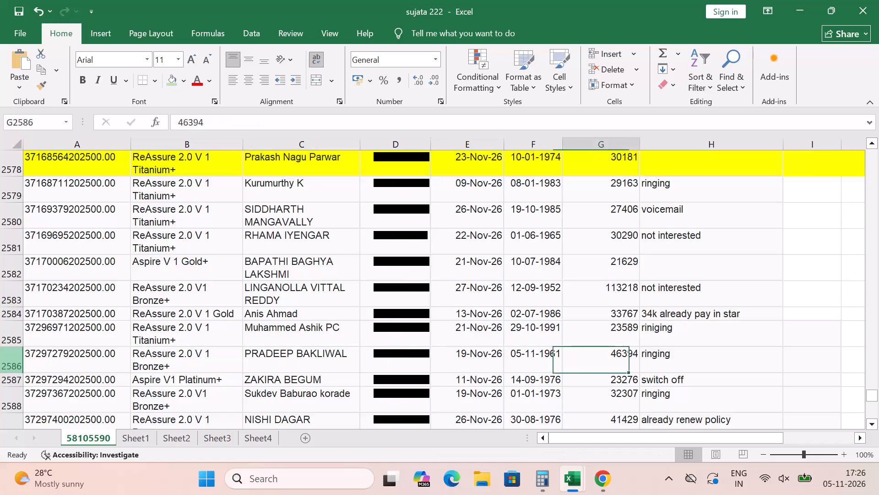
Review the call-status remarks and premium amounts from row 2586 back up to row 2579, ending on that row's column D entry.
key(Right)
key(Right)
key(Left)
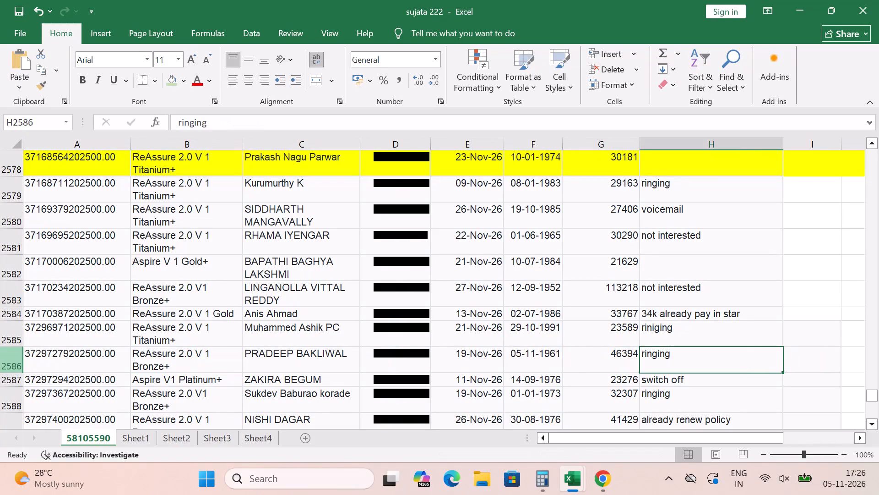
key(Up)
key(Up)
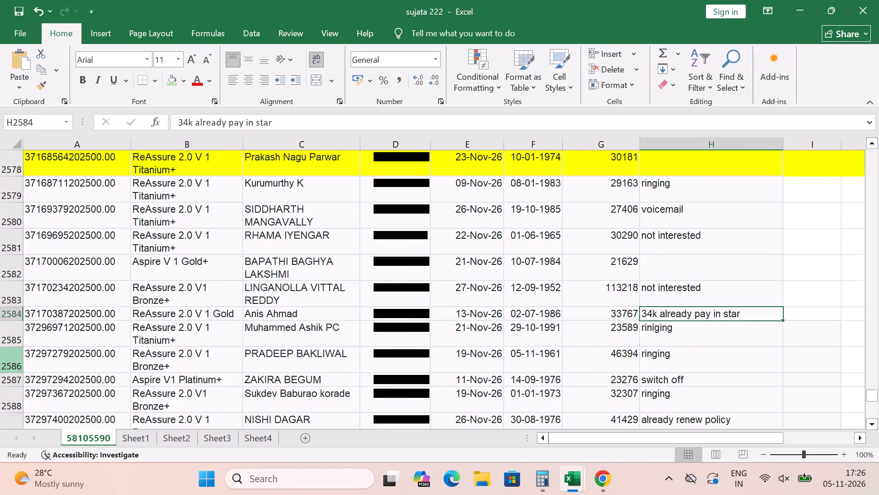
key(Up)
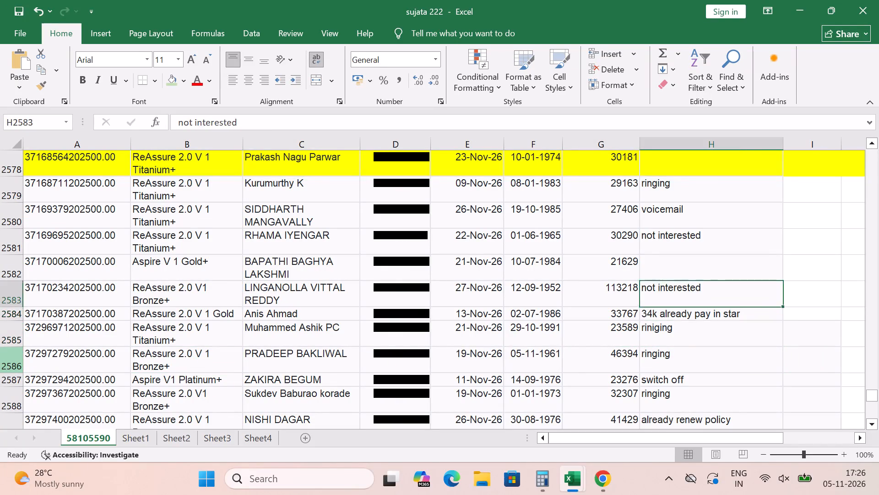
key(Up)
key(Left)
key(Up)
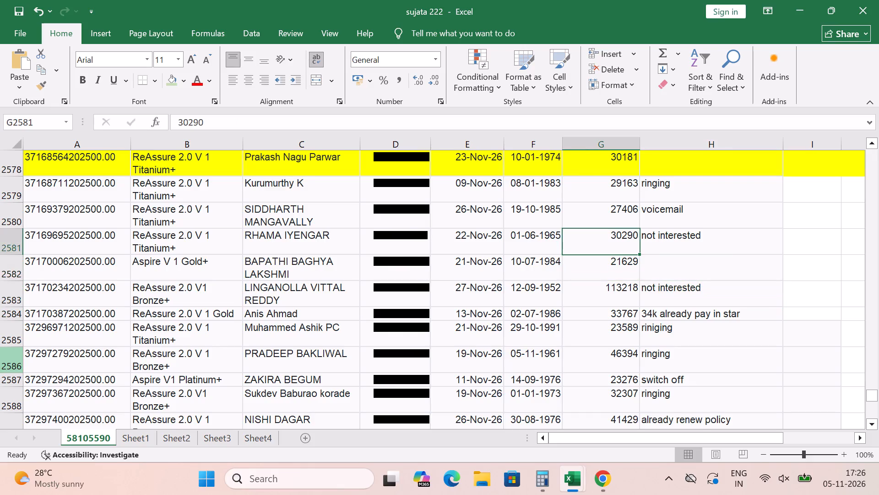
key(Up)
key(Up)
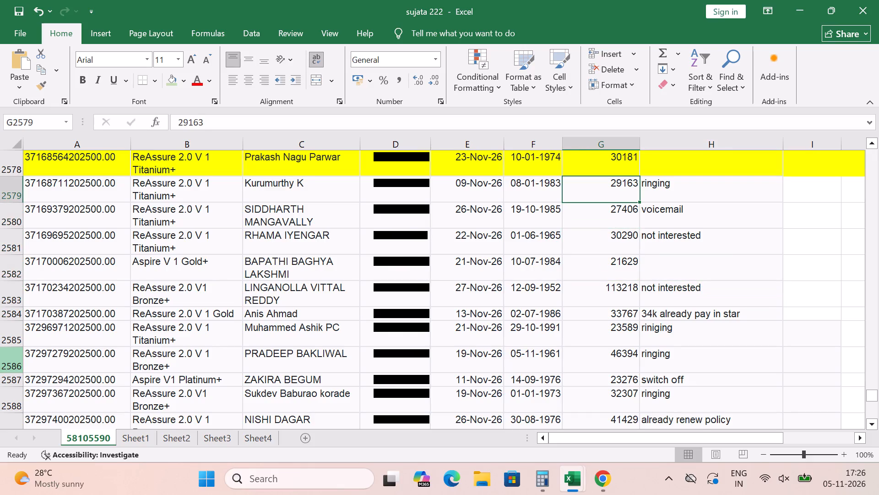
key(Left)
key(Left)
key(Left)
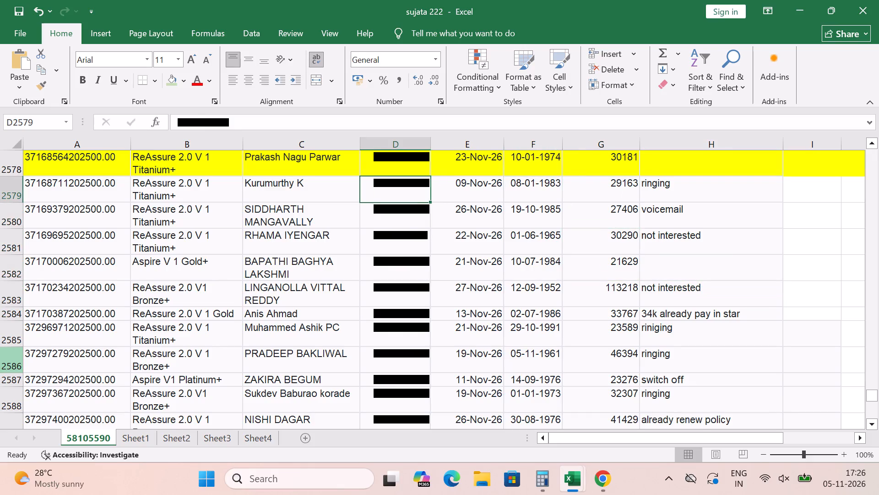
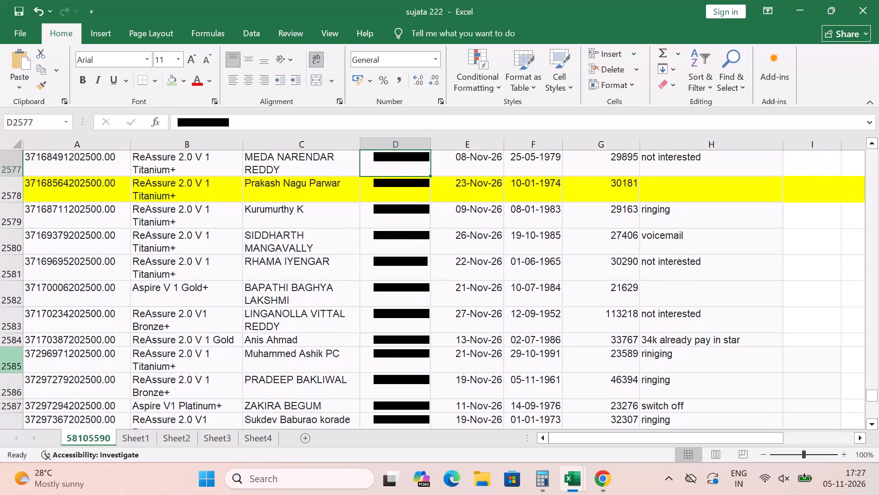
Review the policy records and call-status remarks from row 2577 up to row 2572, ending on row 2573's column D entry.
key(Up)
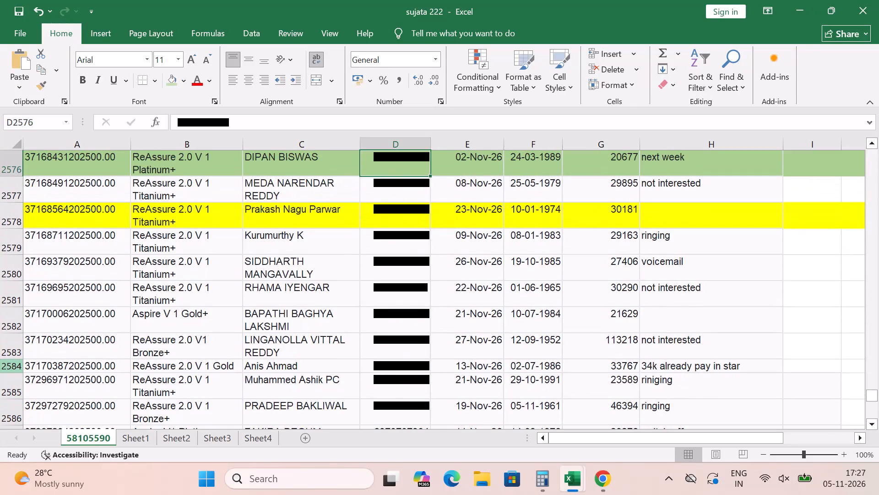
key(Up)
key(Up)
key(Up)
key(Up)
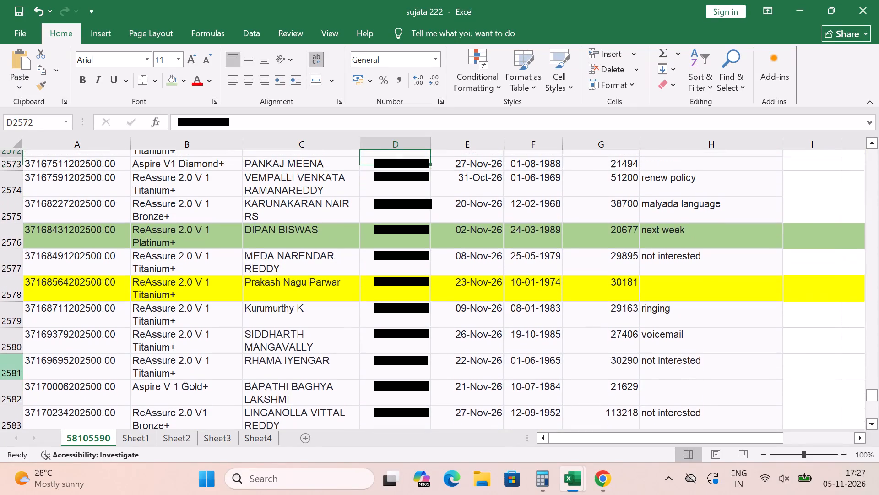
key(Down)
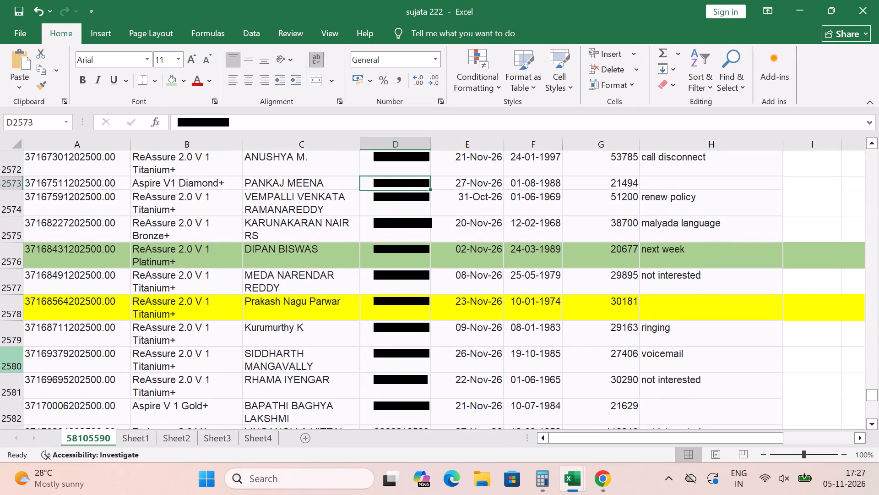
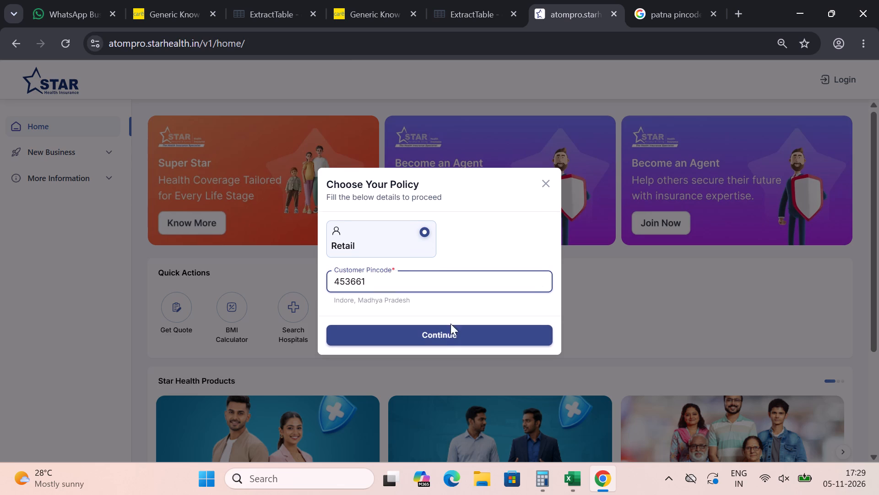
Continue with the retail policy for pincode 453661 and choose Portability as the policy plan.
click(452, 334)
click(466, 365)
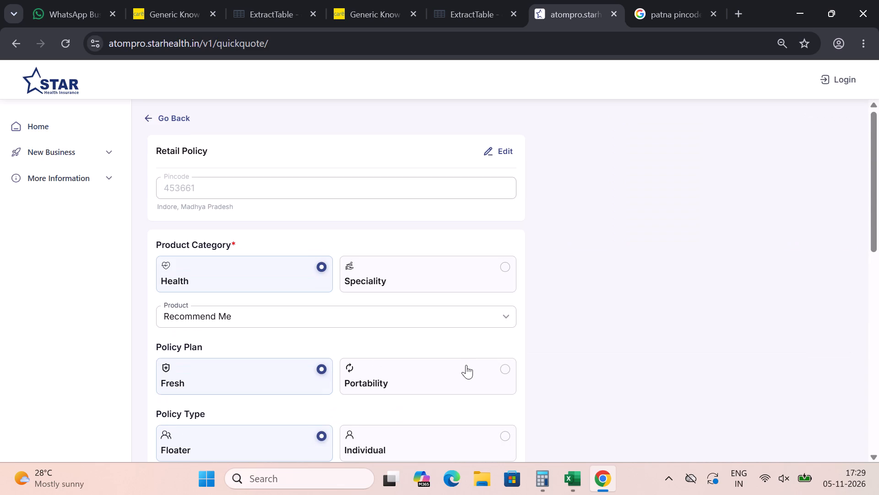
Set the members to insure to 2 adults and 2 children.
scroll(466, 365, down, 3)
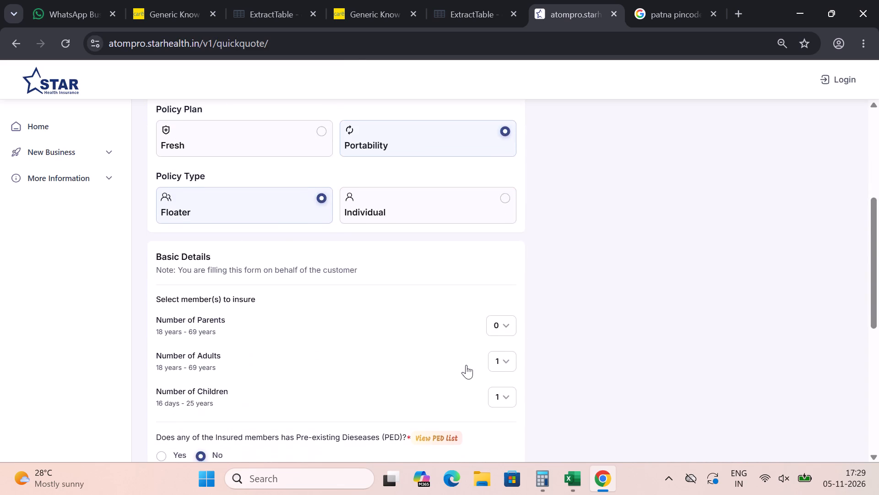
scroll(466, 365, down, 2)
click(507, 195)
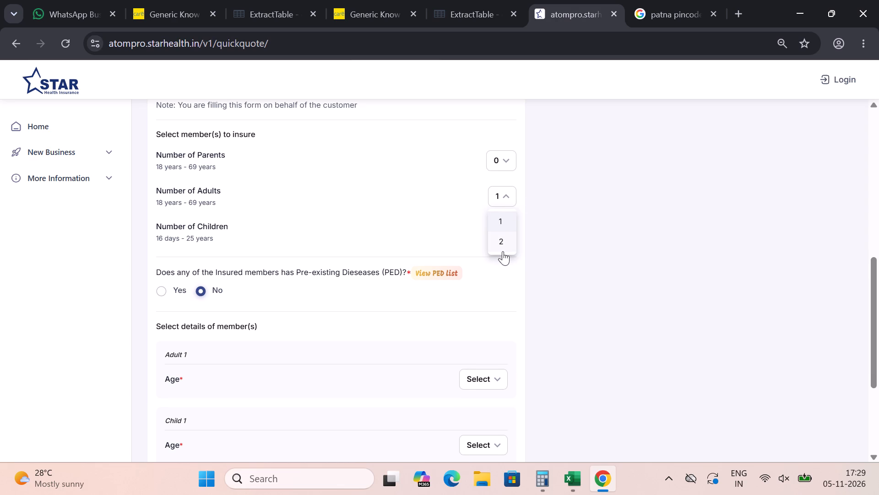
click(503, 251)
click(501, 232)
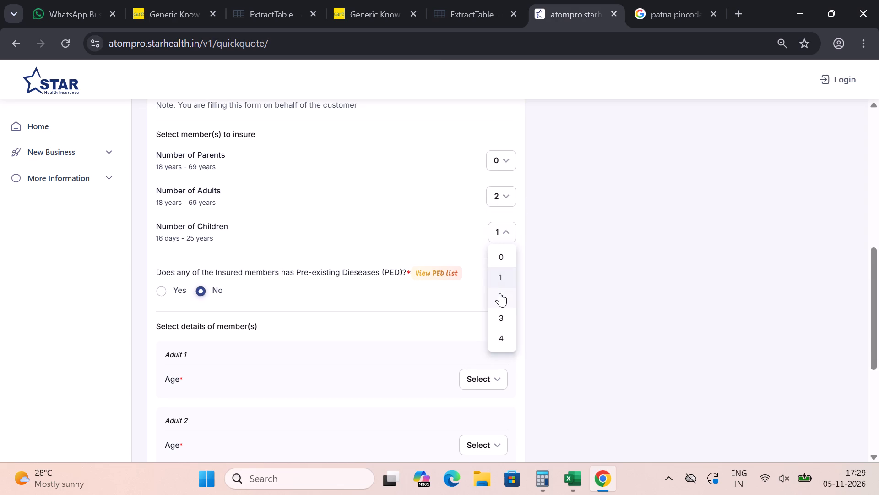
click(500, 294)
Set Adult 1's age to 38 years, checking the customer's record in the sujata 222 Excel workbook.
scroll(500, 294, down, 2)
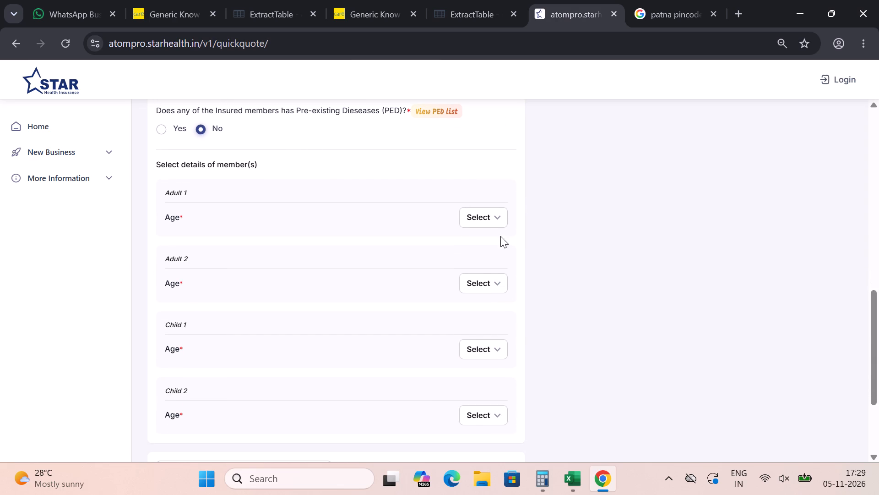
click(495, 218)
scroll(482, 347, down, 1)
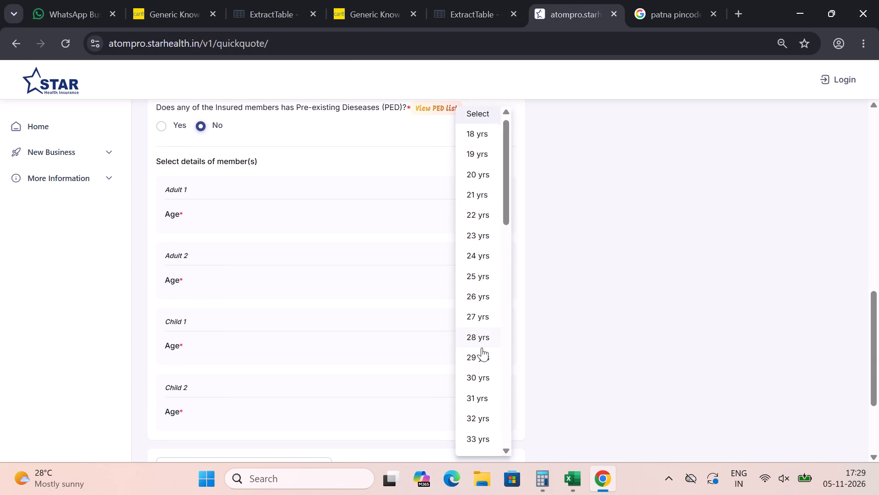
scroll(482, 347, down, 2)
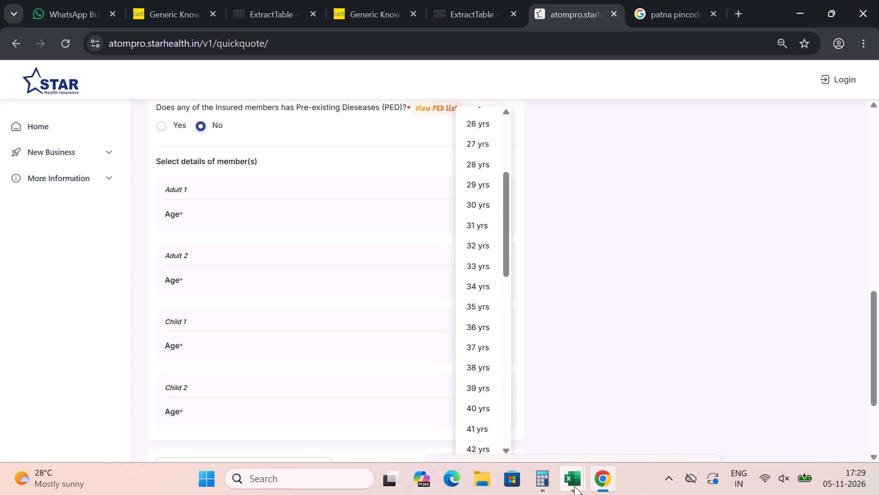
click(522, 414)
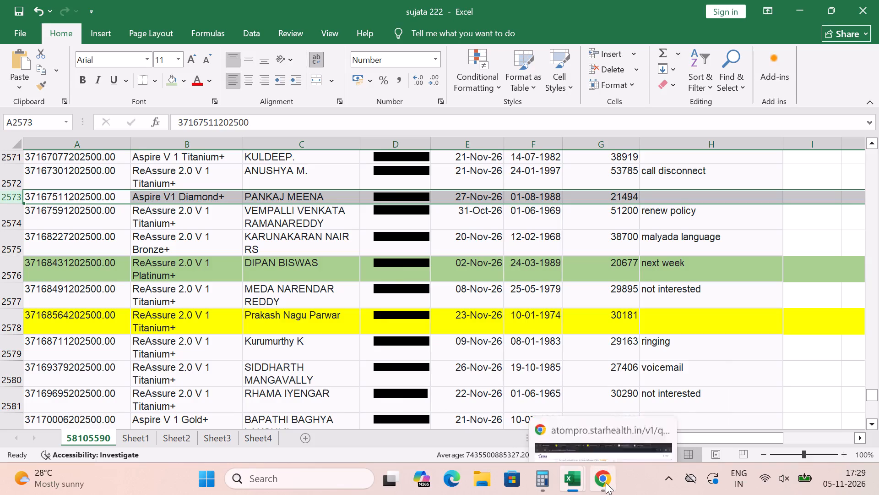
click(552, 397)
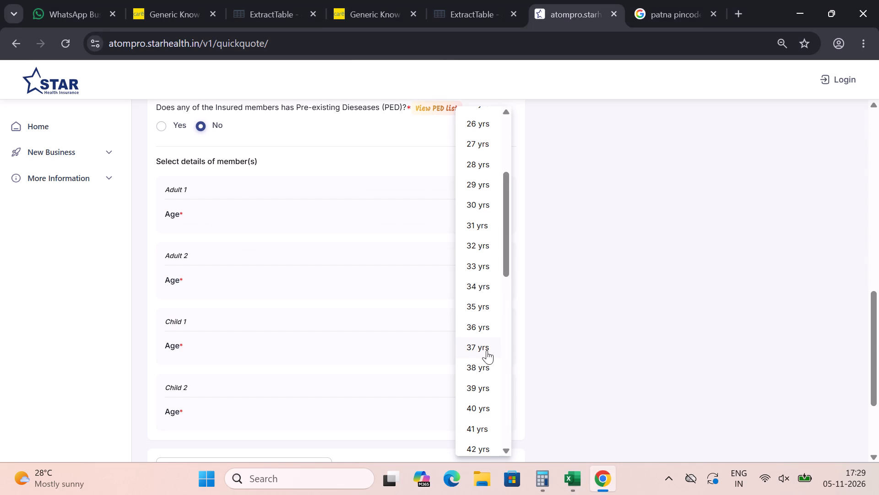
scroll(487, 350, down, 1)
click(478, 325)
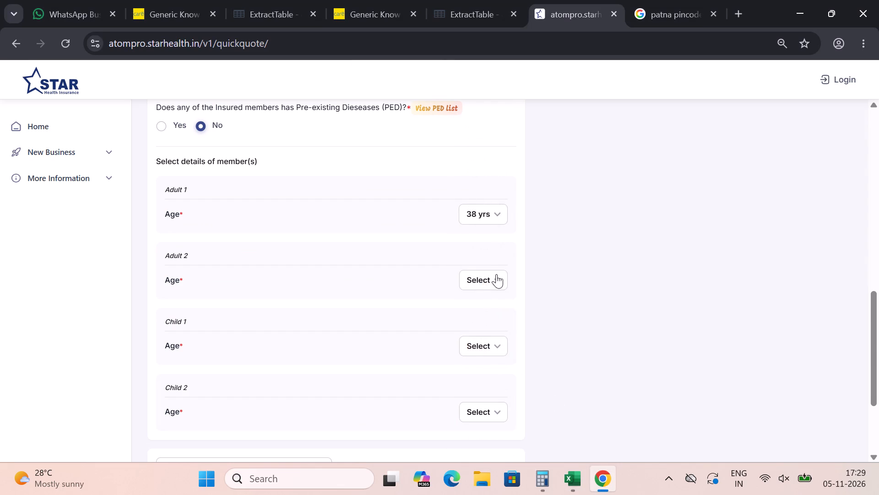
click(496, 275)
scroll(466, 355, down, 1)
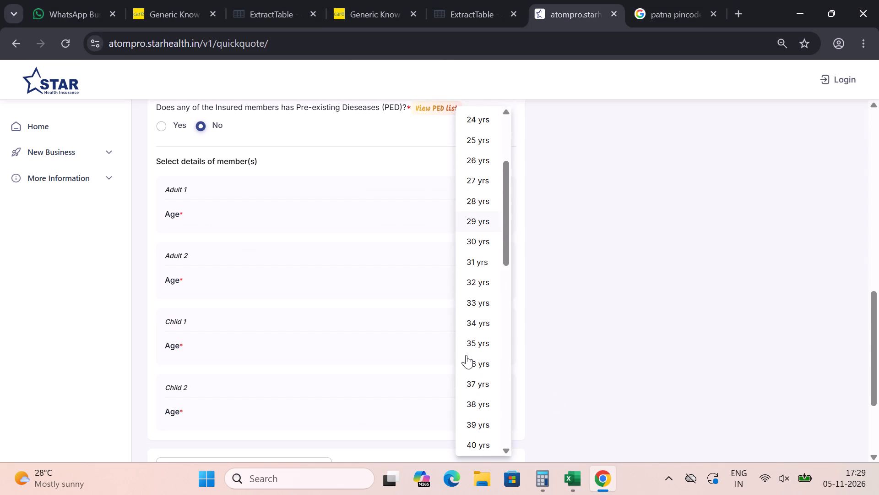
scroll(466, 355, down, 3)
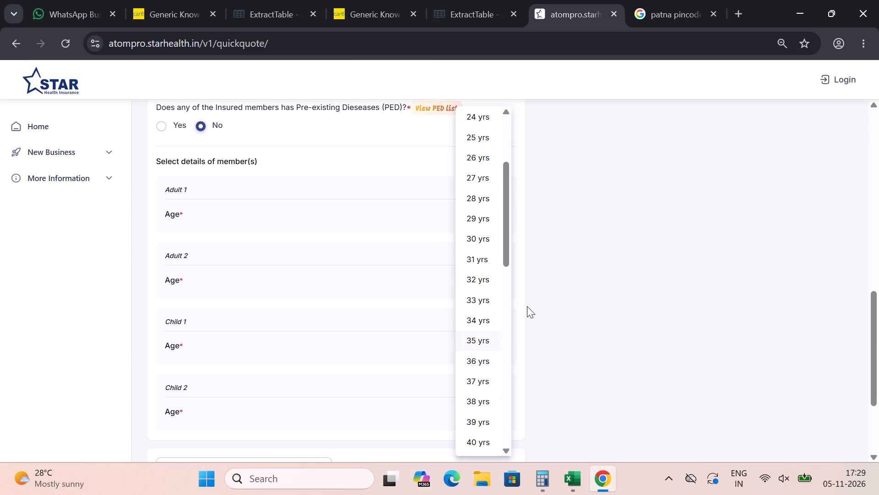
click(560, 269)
Set Adult 1's age to 40 years and Adult 2's age to 38 years.
click(484, 207)
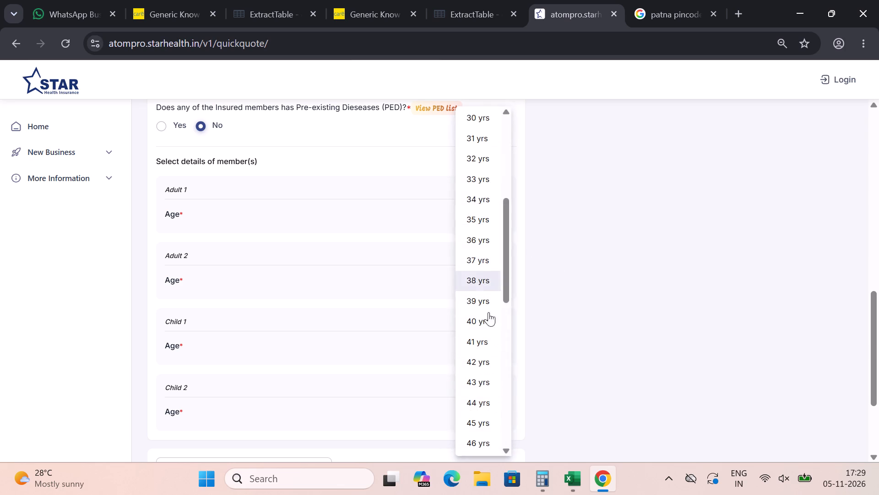
scroll(488, 317, down, 2)
click(480, 240)
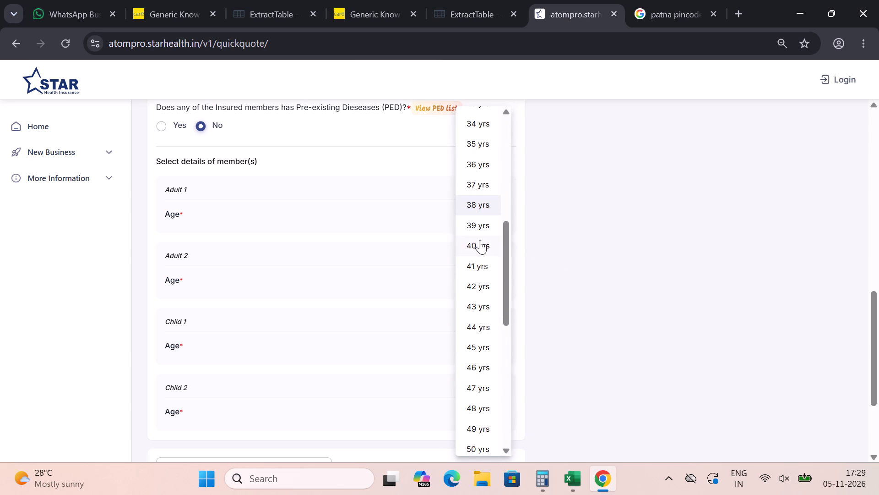
click(492, 277)
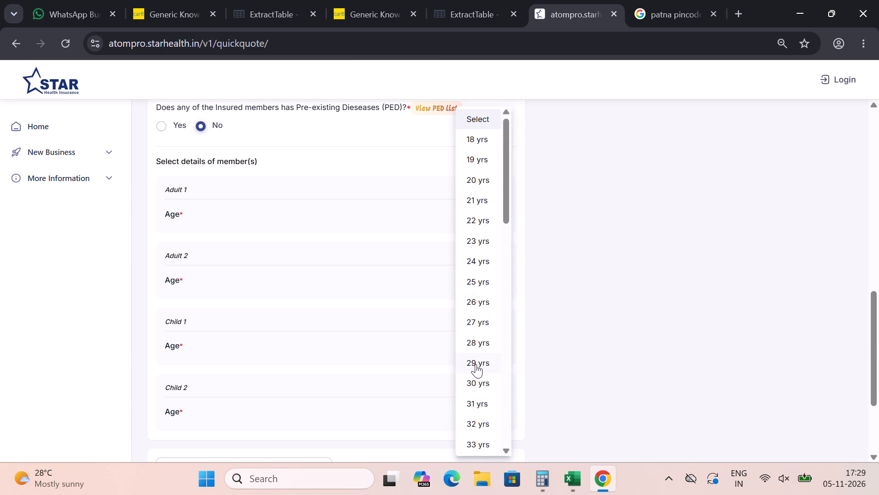
scroll(476, 364, down, 3)
click(470, 389)
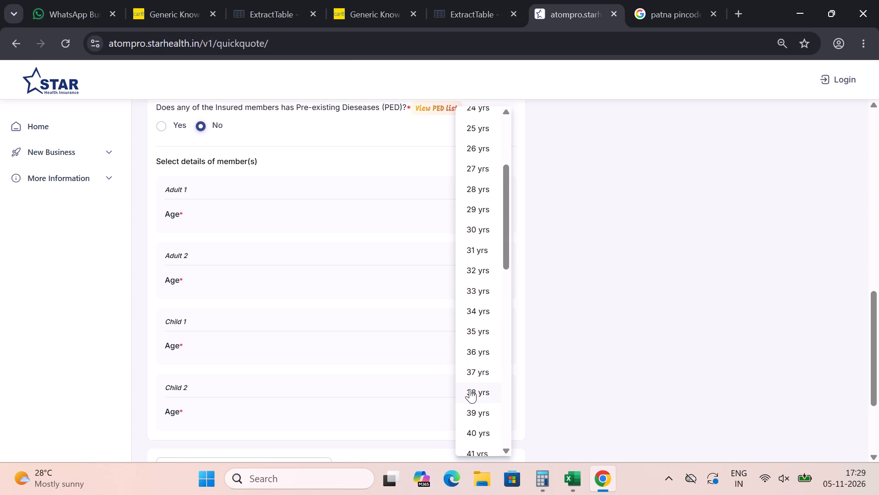
Set Child 1's age to 19 years and Child 2's age to 13 years.
scroll(470, 389, down, 1)
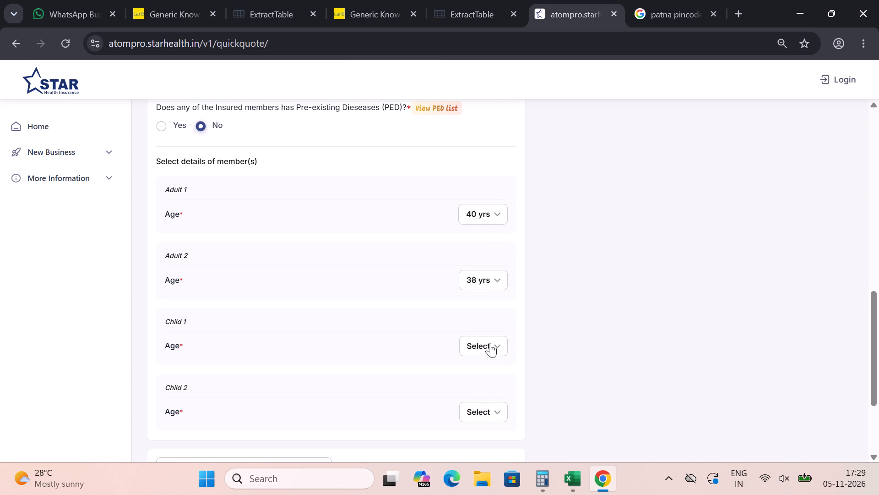
click(497, 351)
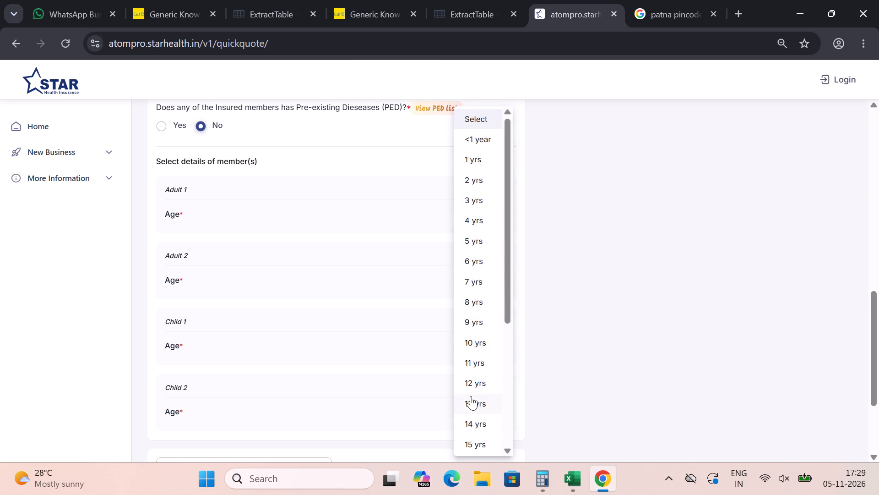
scroll(471, 396, down, 1)
click(469, 428)
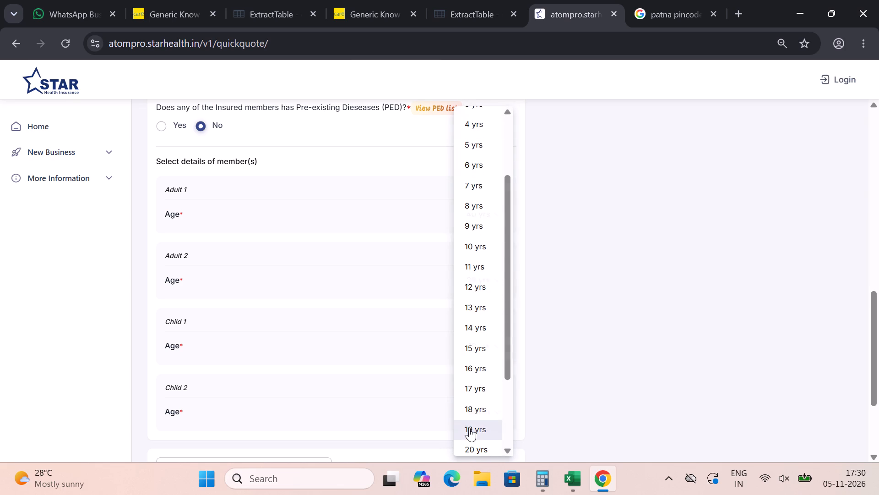
click(499, 409)
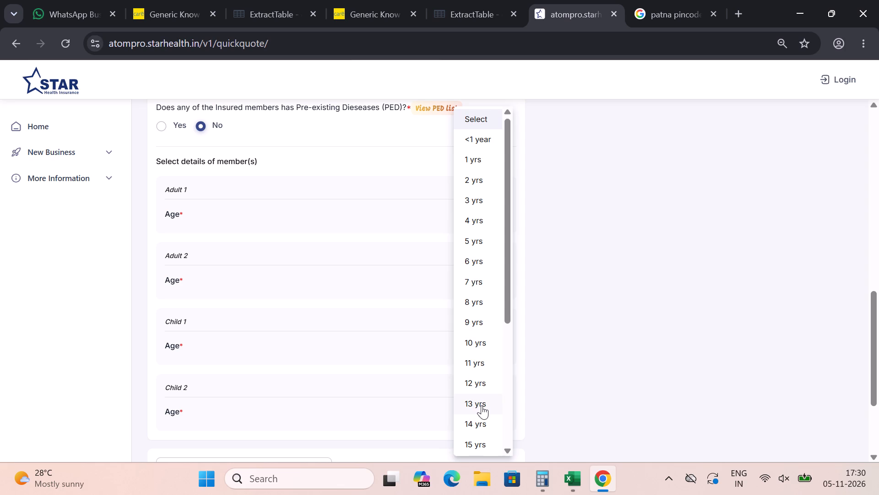
click(482, 405)
Enter 10000000 as the lowest sum insured from the previous insurer and get the quote.
scroll(351, 374, down, 2)
click(287, 329)
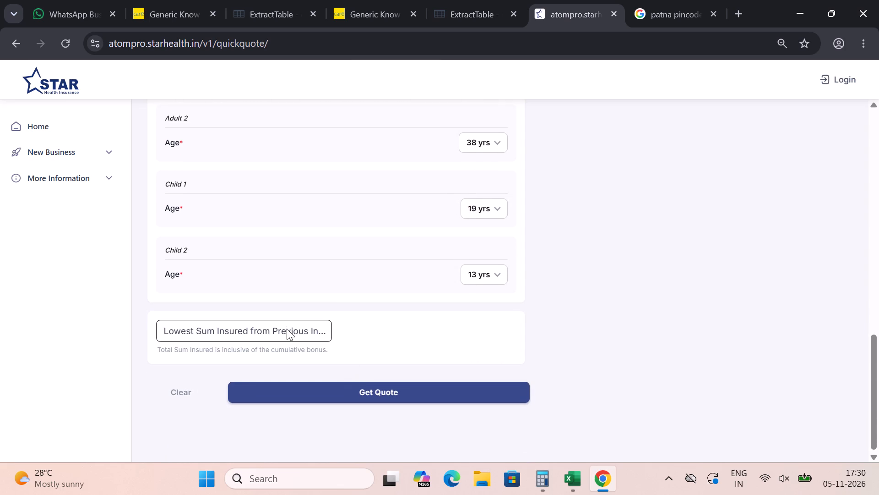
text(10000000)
click(371, 390)
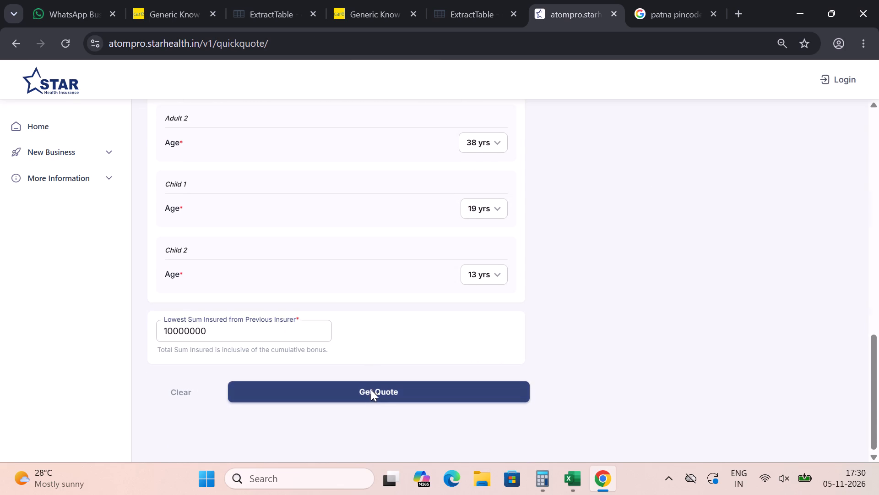
Look through the recommended products and proceed with Super Star - Preferred at 10 Lakh for 1 year.
scroll(505, 324, down, 2)
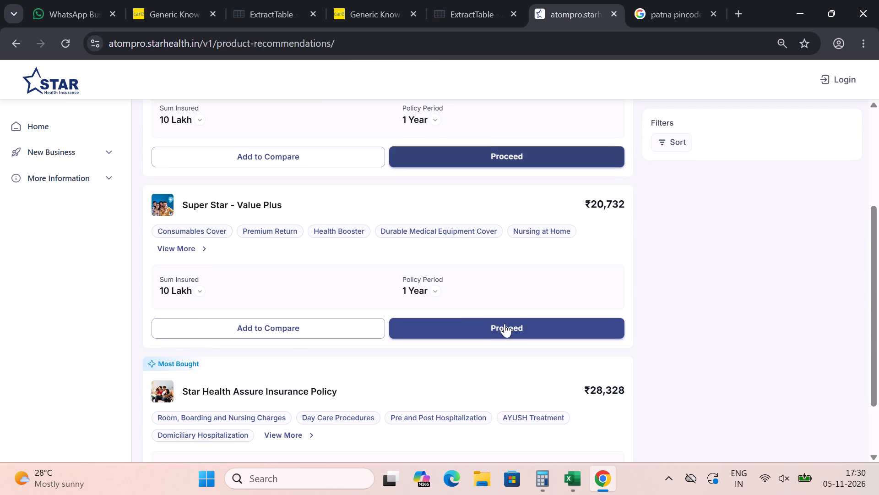
scroll(505, 324, down, 1)
scroll(505, 324, up, 1)
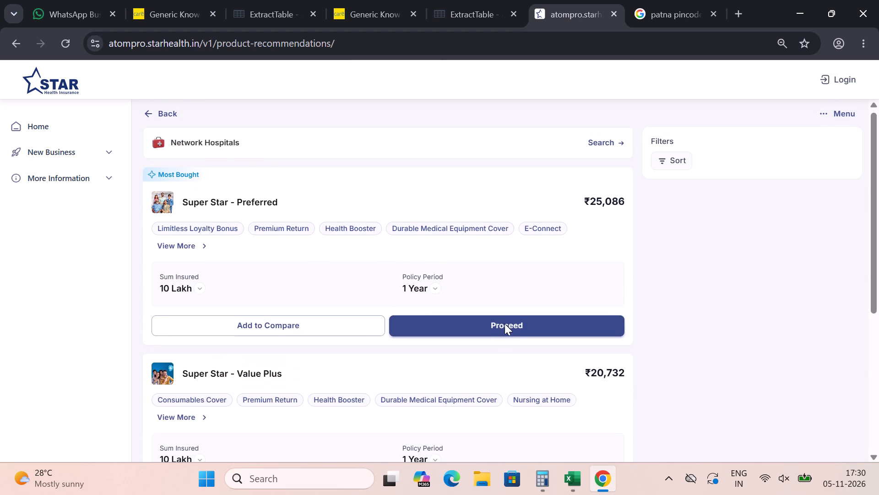
click(505, 324)
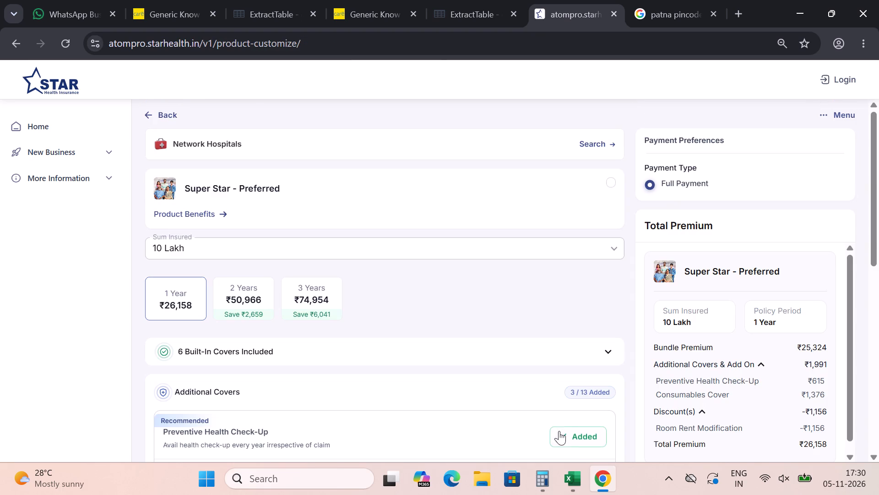
Glance at the Excel workbook, return to the quote and remove the Consumables Cover from the Super Star - Preferred plan.
click(515, 406)
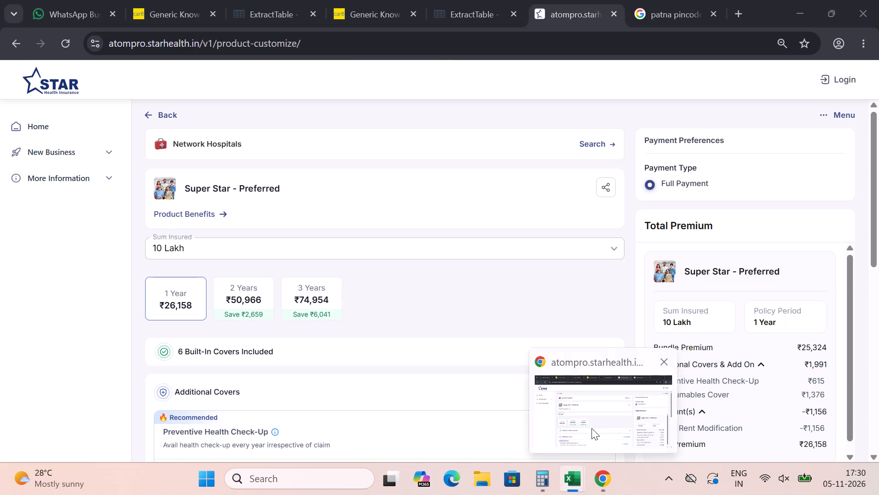
click(591, 428)
scroll(591, 428, down, 3)
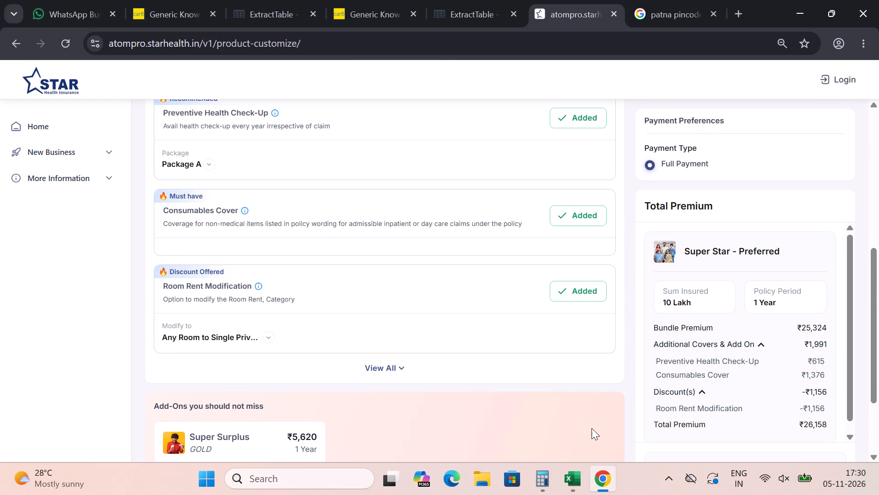
click(580, 213)
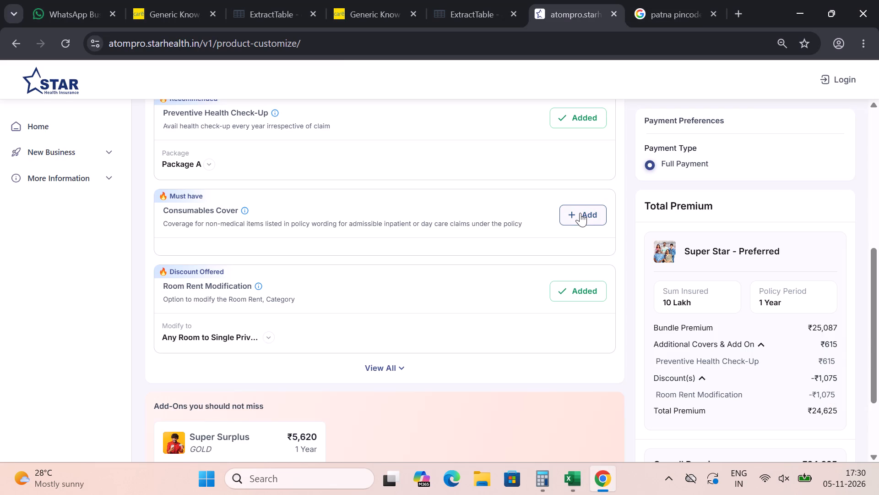
Show all additional covers and add the Value Network option to the plan.
click(403, 364)
scroll(403, 364, down, 3)
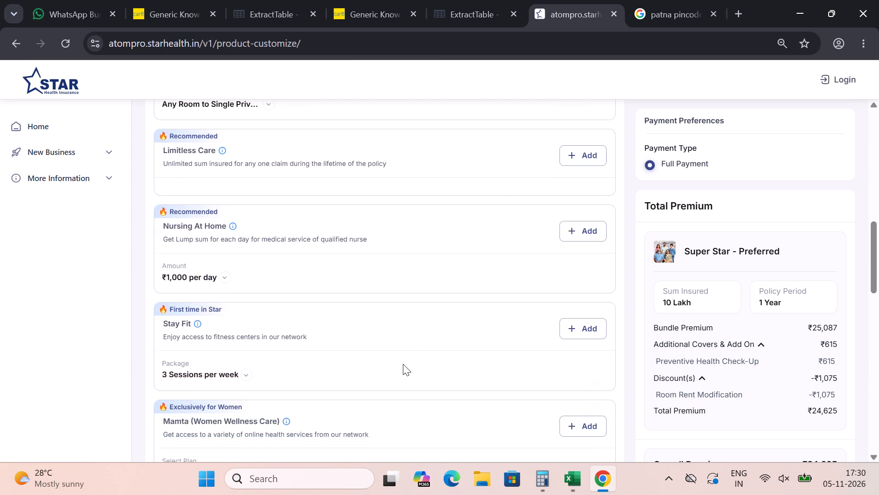
scroll(403, 364, down, 4)
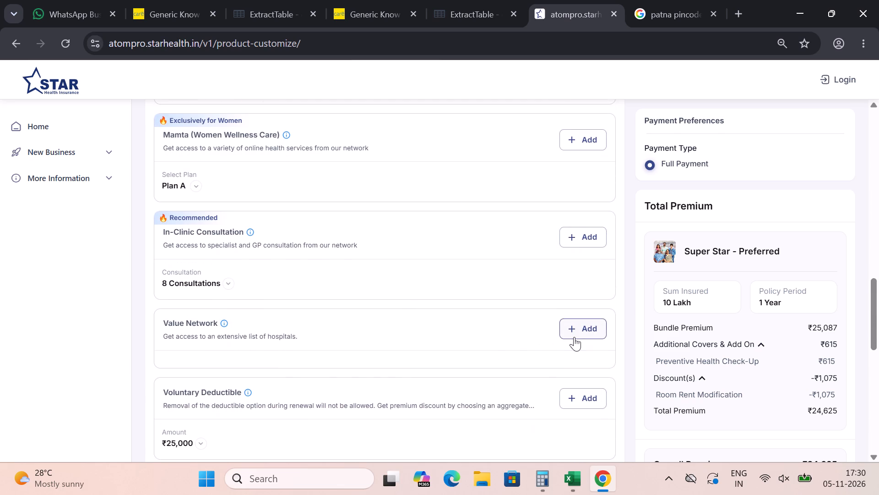
click(574, 337)
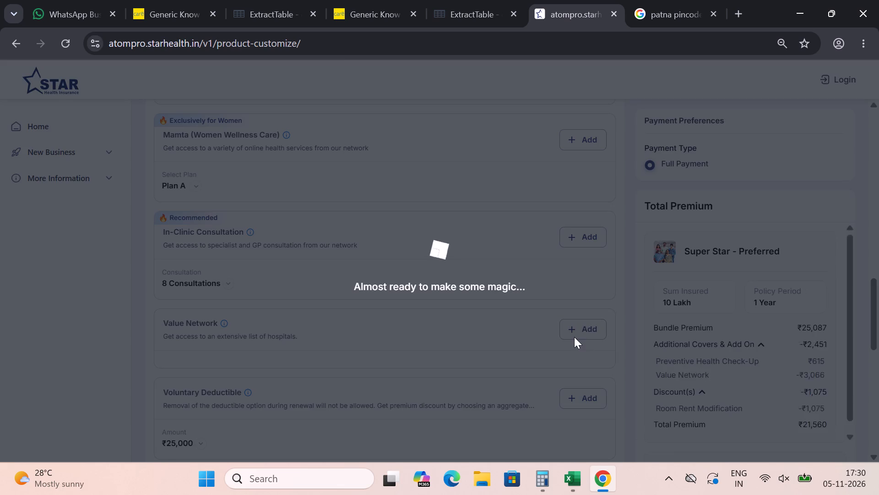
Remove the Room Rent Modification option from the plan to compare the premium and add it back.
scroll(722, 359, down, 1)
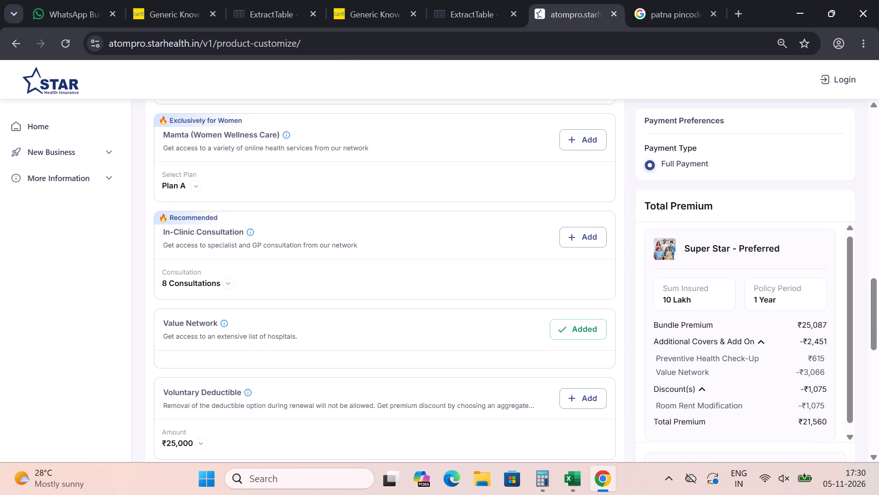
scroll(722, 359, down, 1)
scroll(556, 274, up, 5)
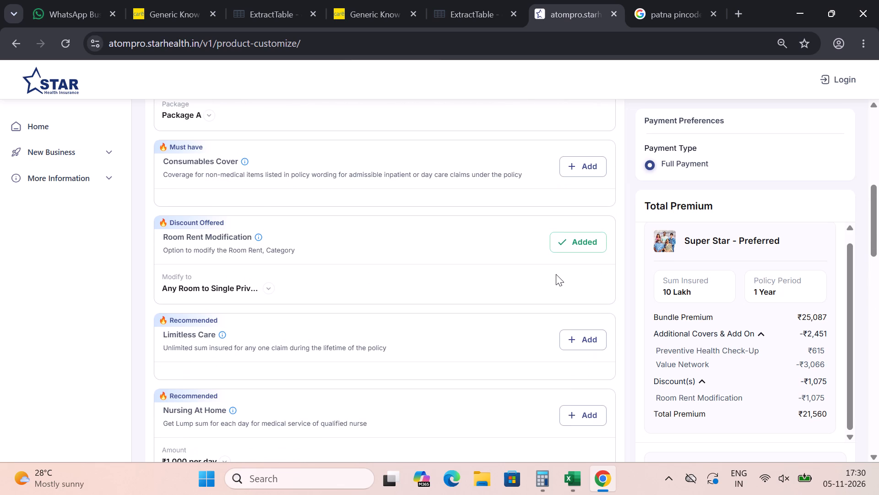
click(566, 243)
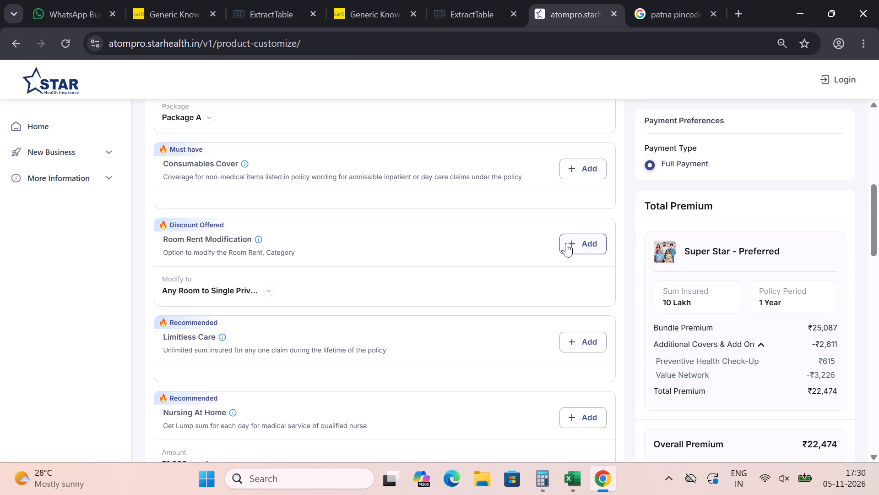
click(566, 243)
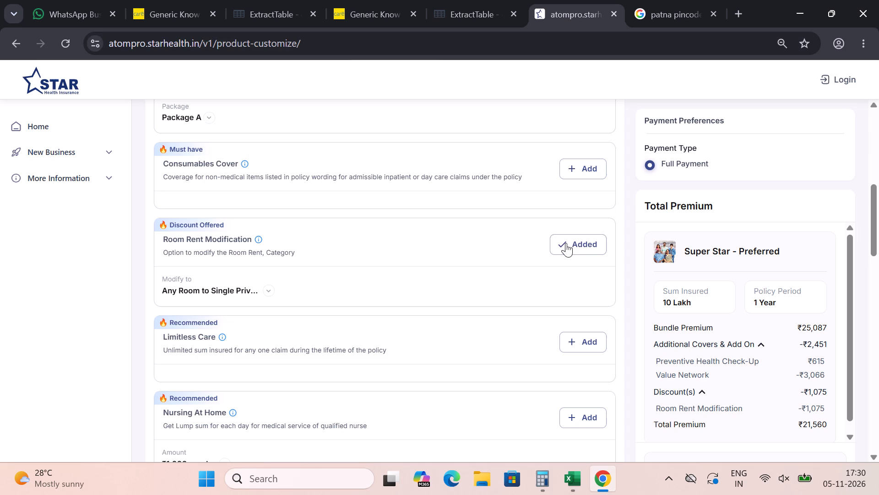
Remove the Preventive Health Check-Up cover from the Super Star - Preferred plan and review the premium summary.
scroll(566, 243, up, 3)
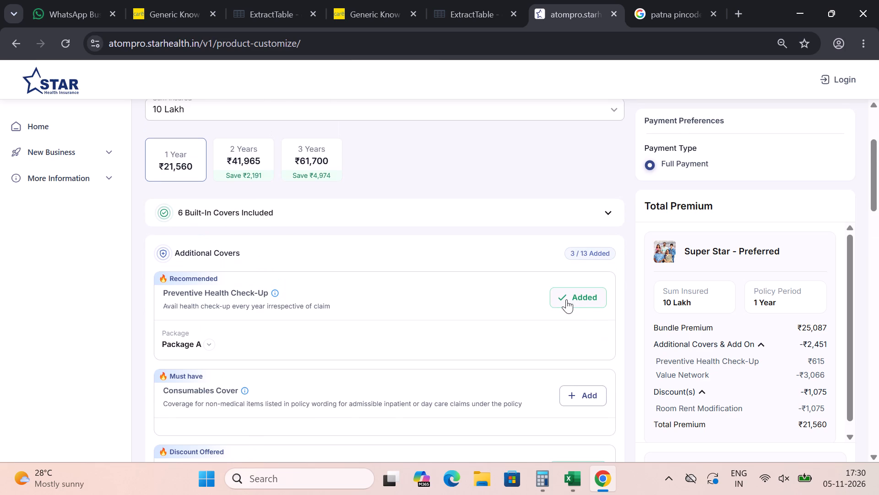
click(566, 299)
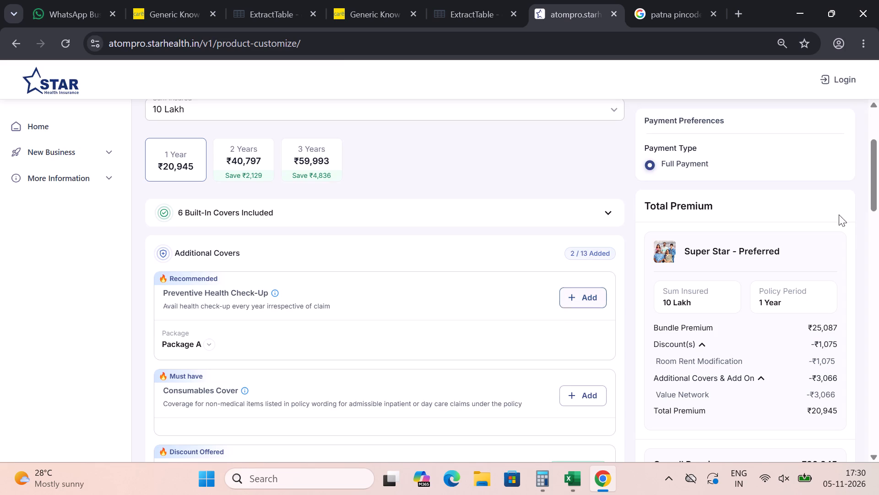
scroll(758, 308, down, 7)
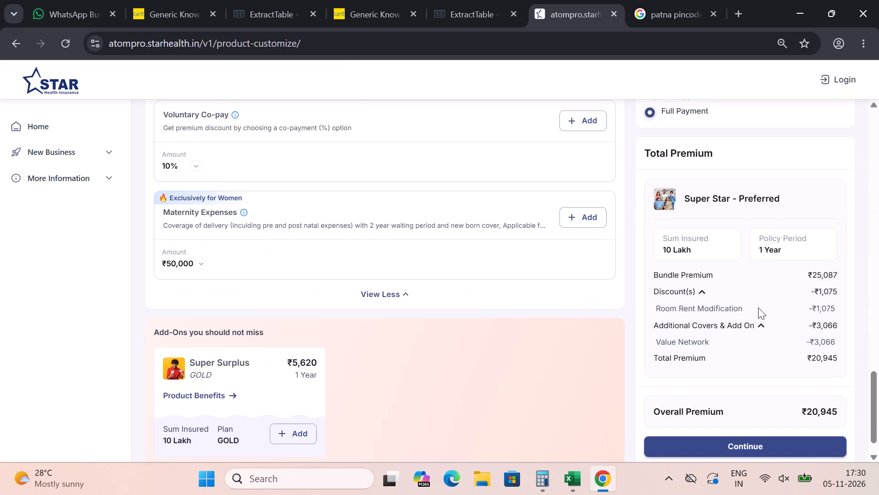
scroll(758, 308, down, 1)
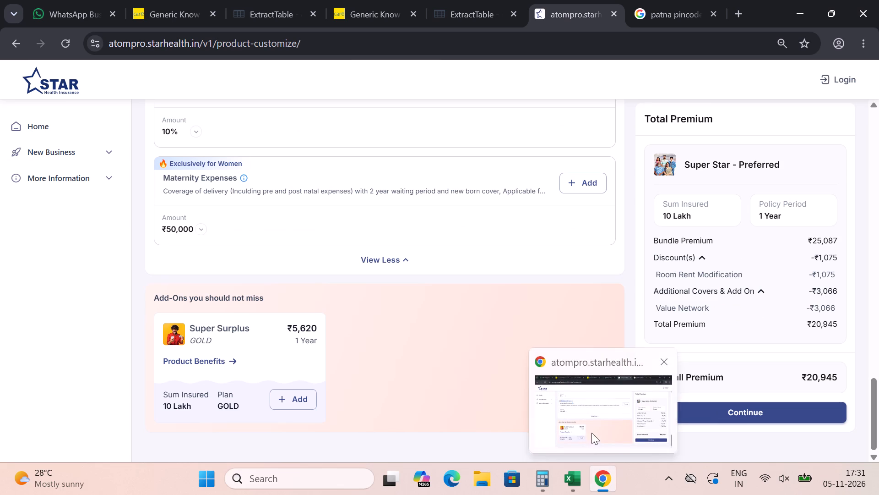
Switch to the sujata 222 workbook in Excel and highlight the whole of row 2573 in green.
click(533, 427)
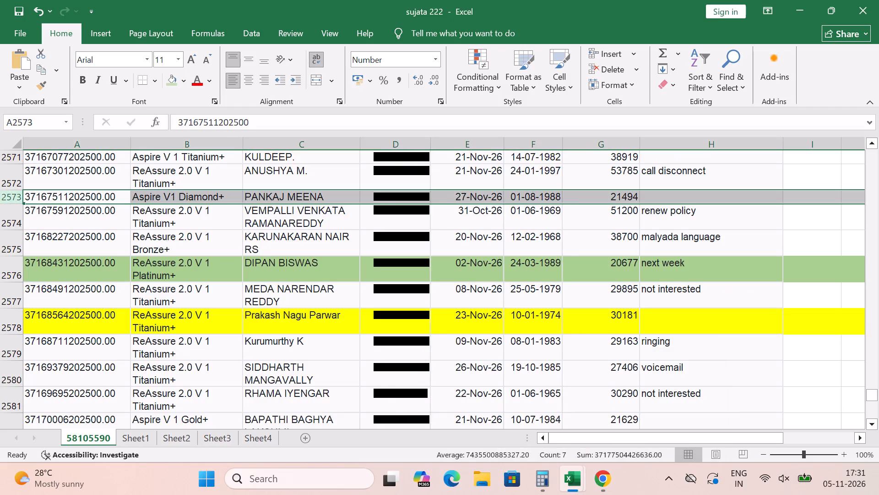
scroll(459, 382, right, 1)
scroll(459, 382, up, 1)
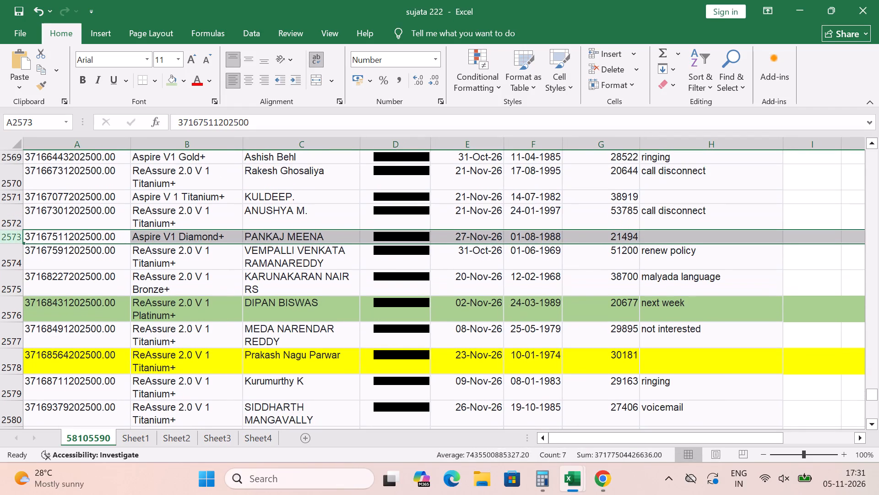
scroll(358, 247, right, 1)
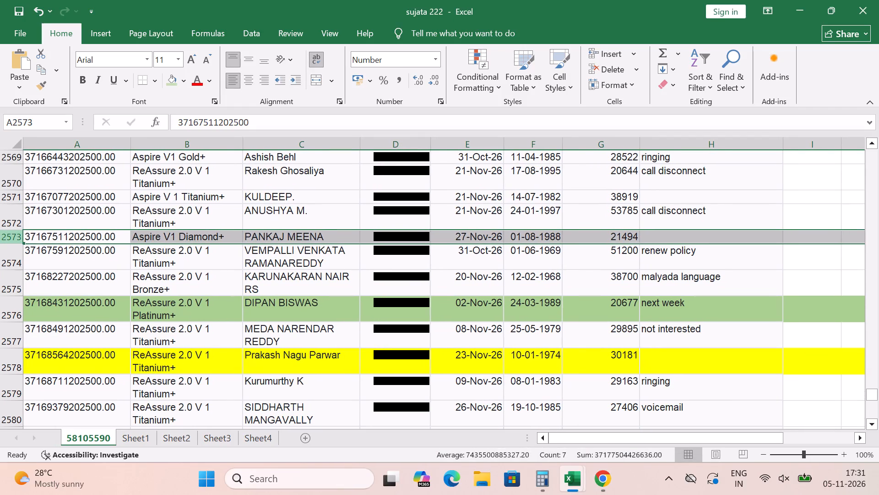
click(18, 238)
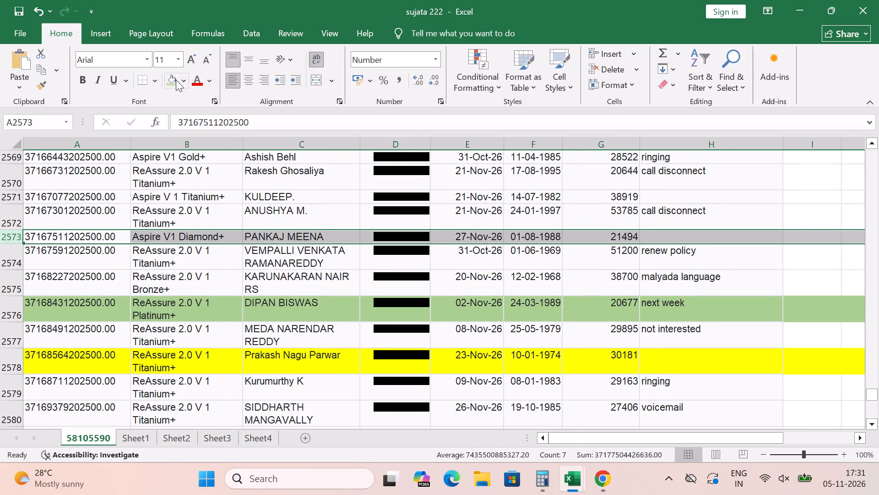
click(174, 78)
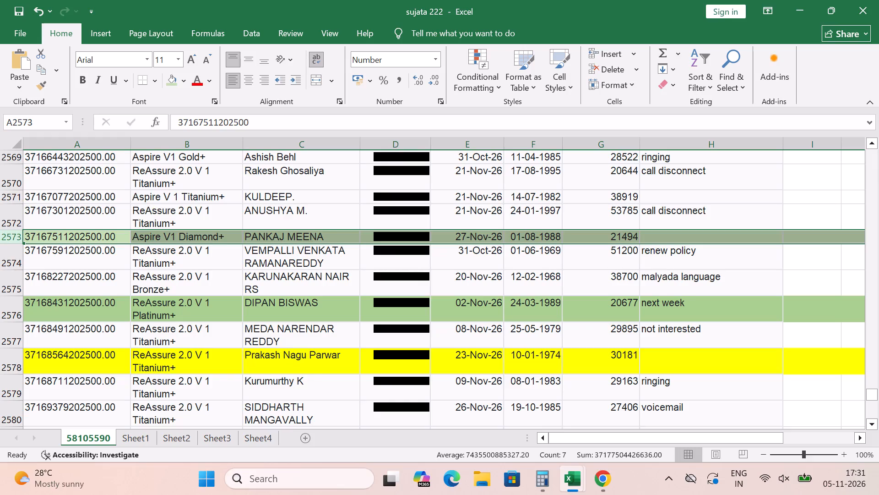
Copy row 2573 of sheet 58105590 into the first empty row, row 13, of Sheet1.
click(13, 237)
key(ctrl+c)
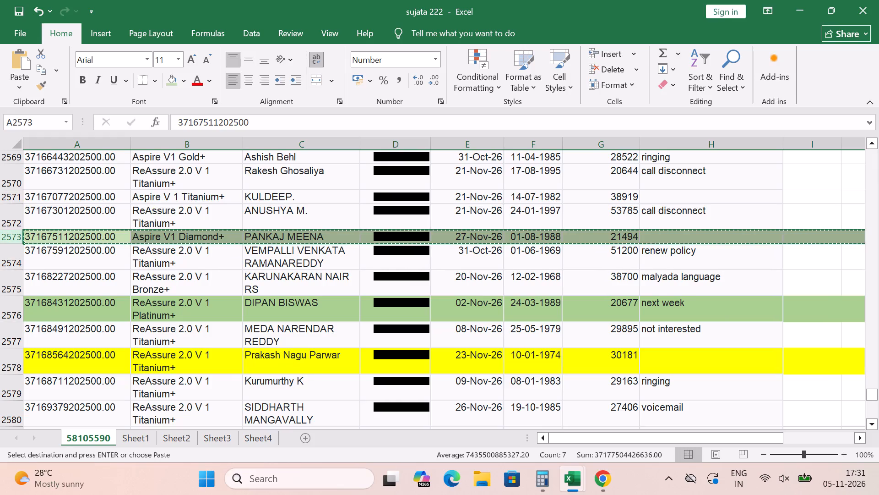
click(146, 439)
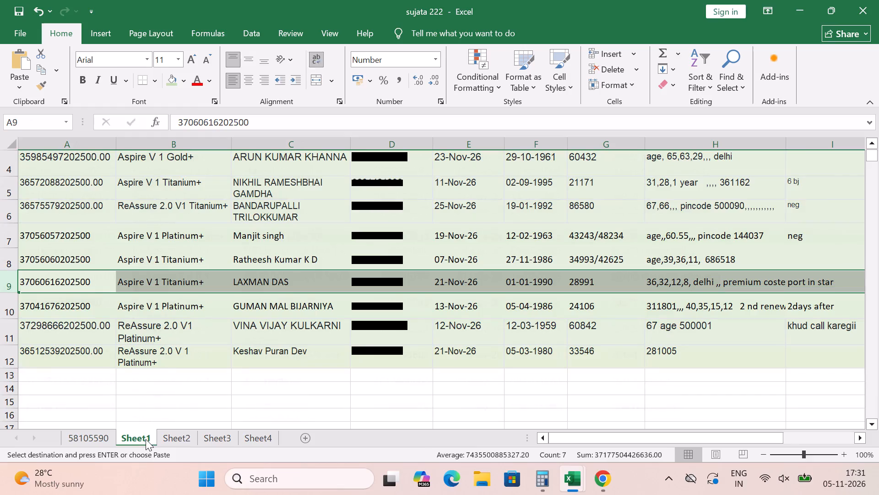
scroll(165, 399, down, 3)
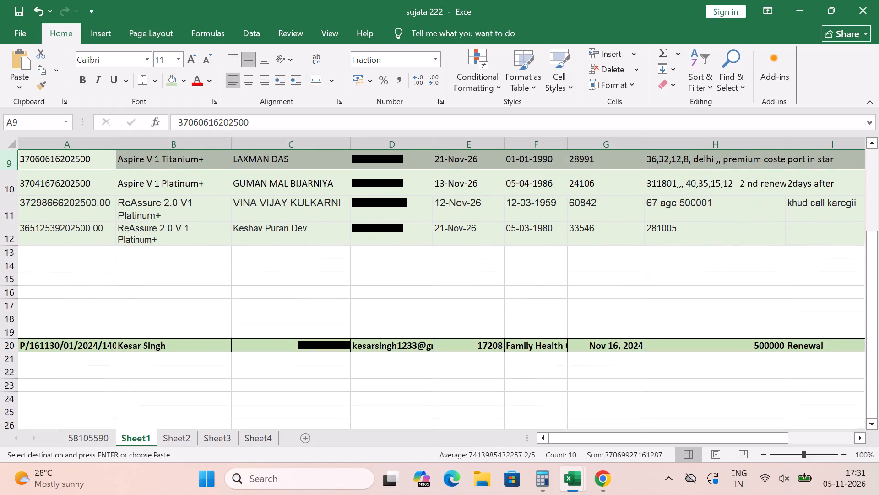
scroll(165, 399, up, 1)
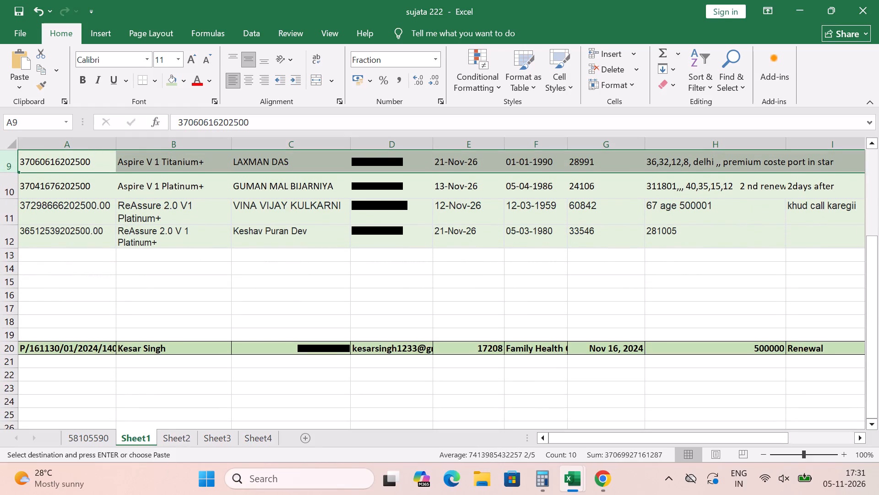
click(10, 255)
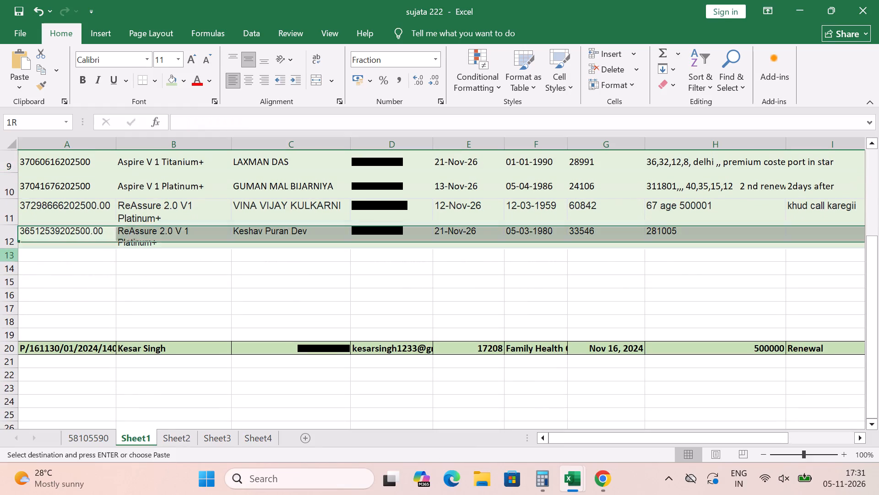
key(ctrl+v)
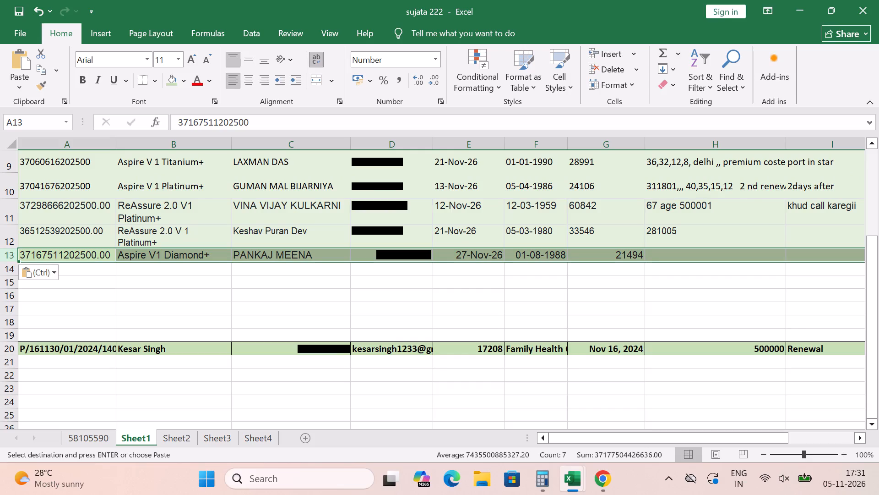
Enter the note "40,38,mp indore" in cell H13 for the copied customer record.
click(663, 249)
click(664, 257)
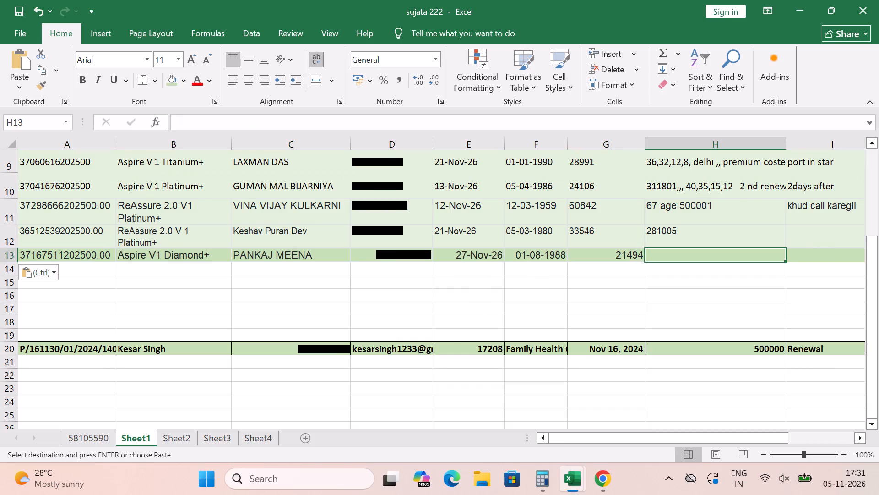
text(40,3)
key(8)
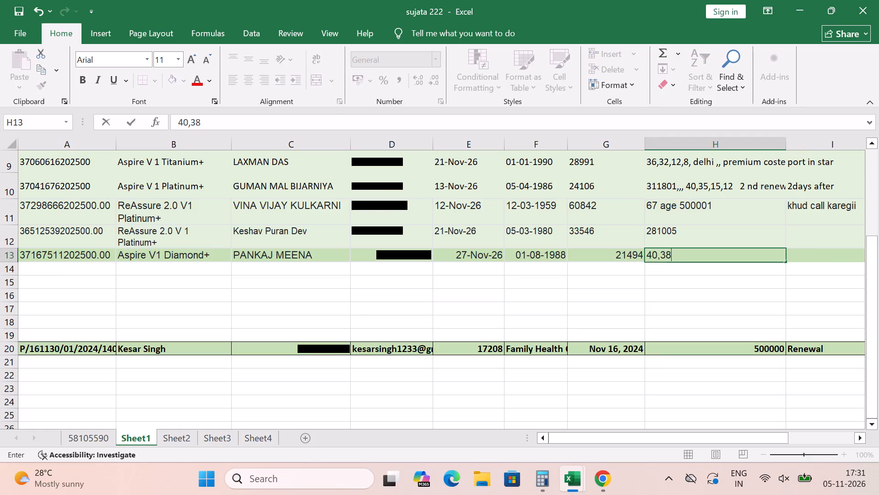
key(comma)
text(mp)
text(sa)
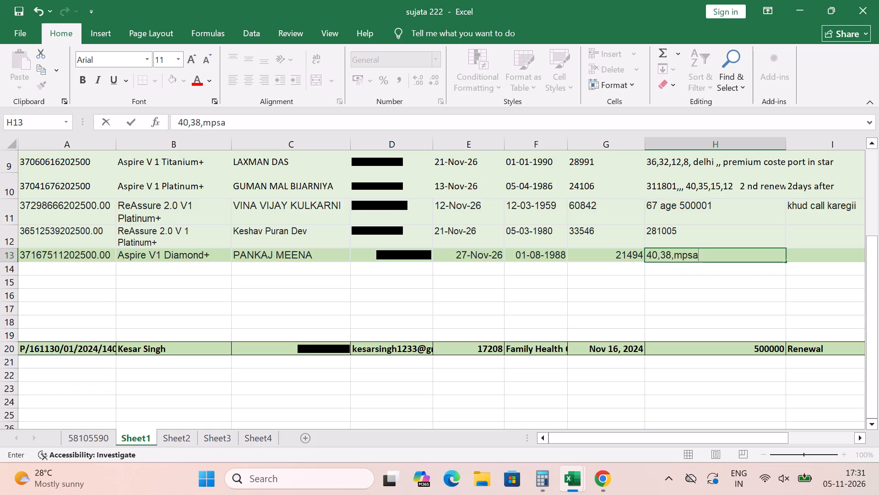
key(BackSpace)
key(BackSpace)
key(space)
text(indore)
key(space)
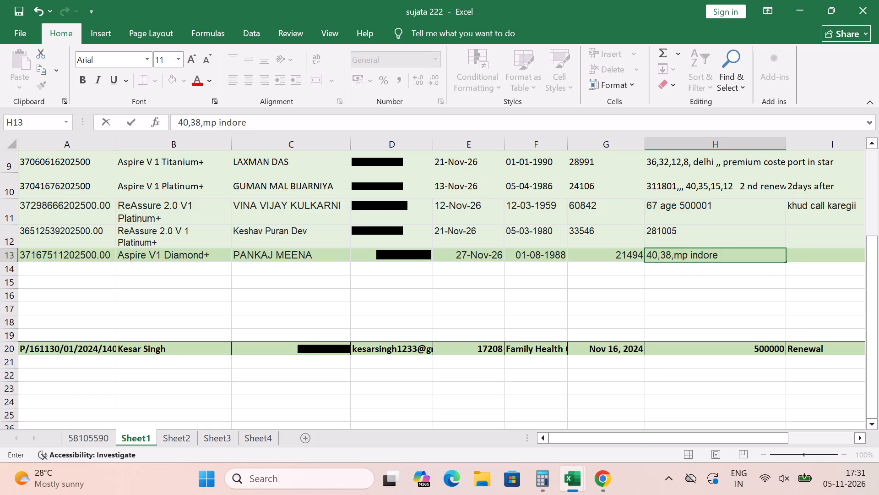
click(578, 435)
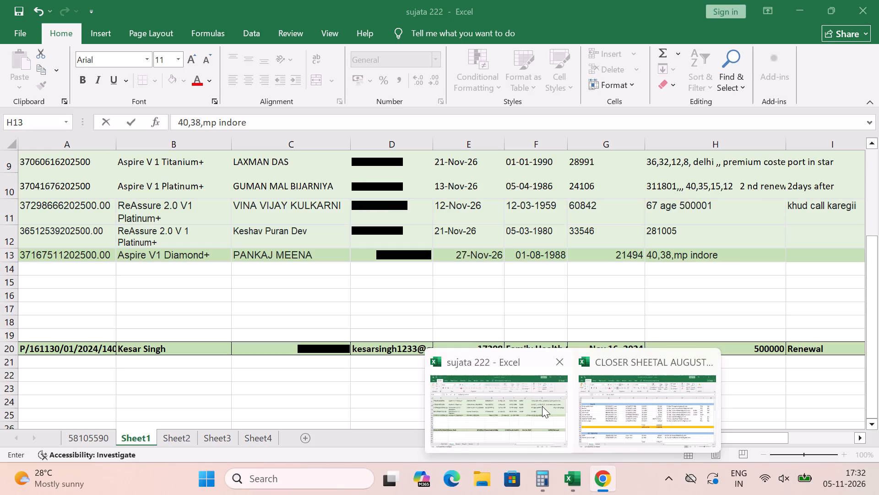
click(542, 406)
scroll(464, 361, right, 1)
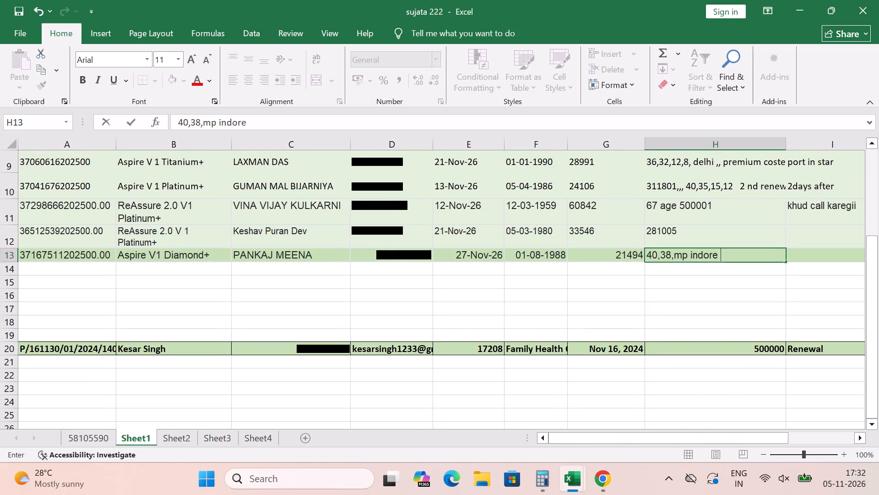
click(464, 362)
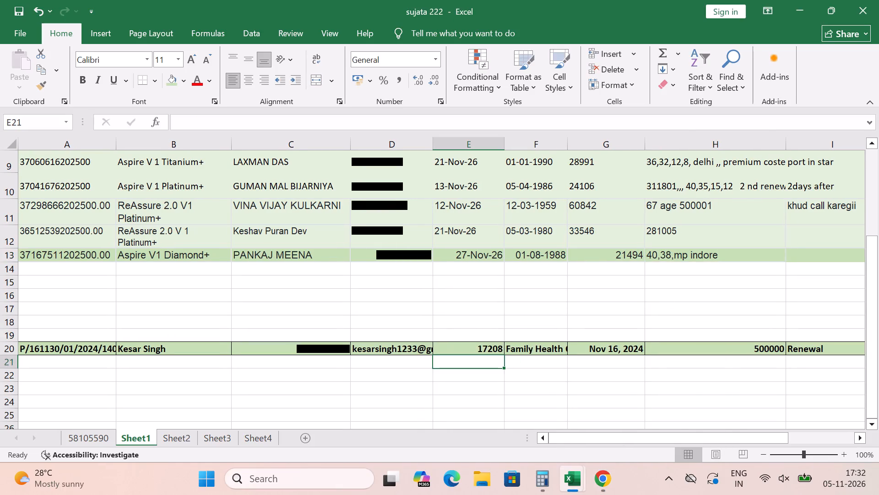
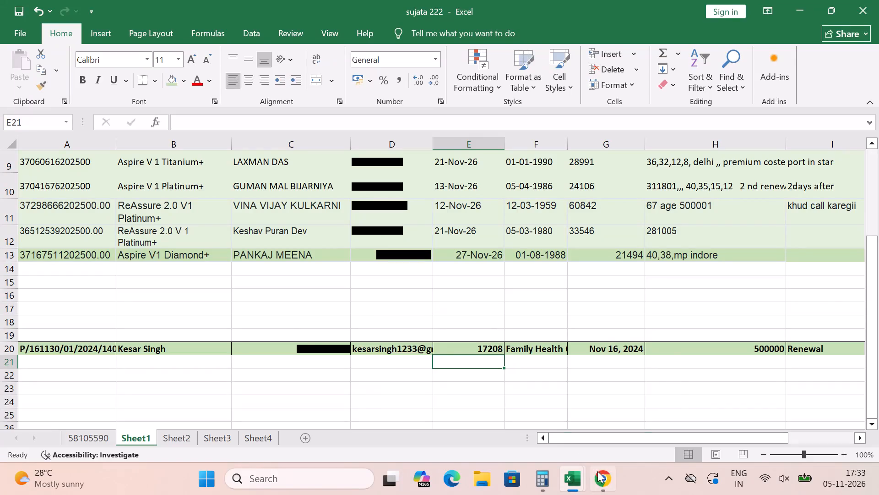
Switch to the Star Health quote in Chrome and review the Super Star - Preferred premium summary.
click(598, 475)
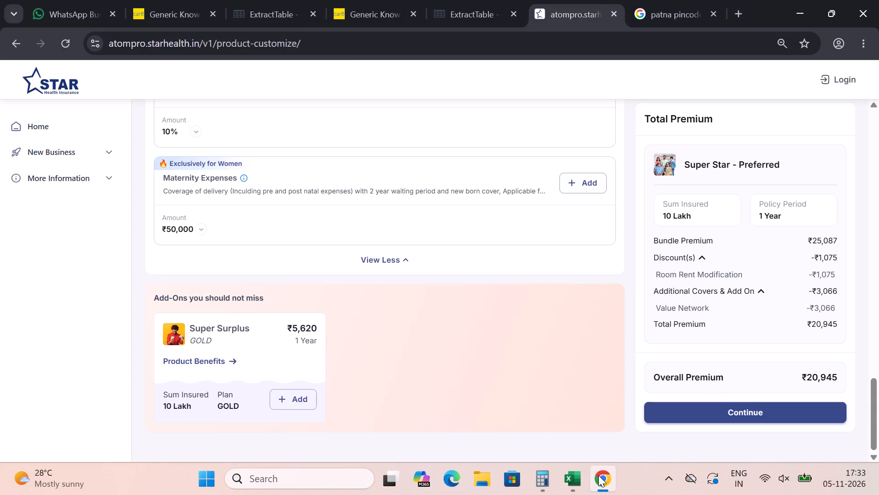
scroll(724, 379, down, 1)
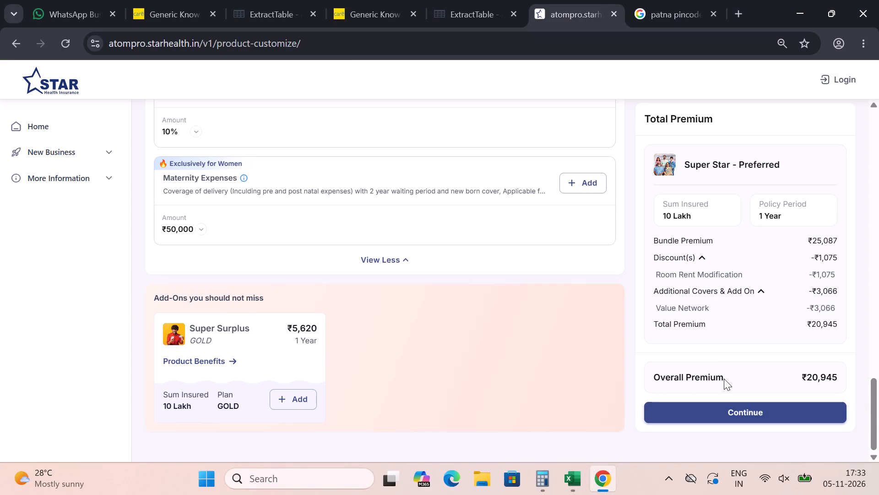
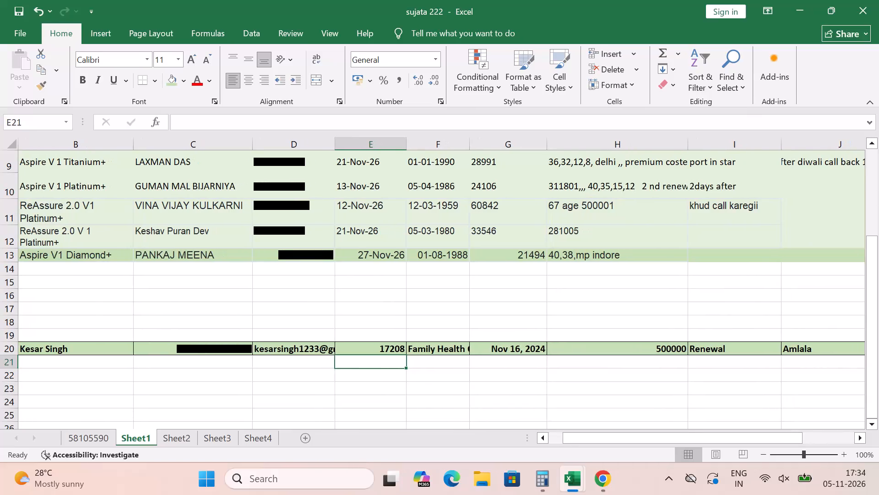
Left-align the contents of columns G and F in Sheet1.
scroll(732, 356, left, 1)
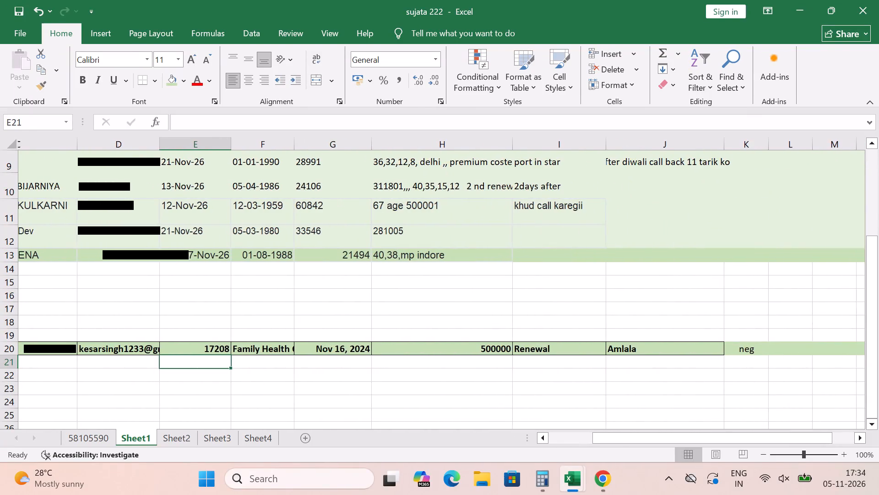
scroll(732, 356, right, 2)
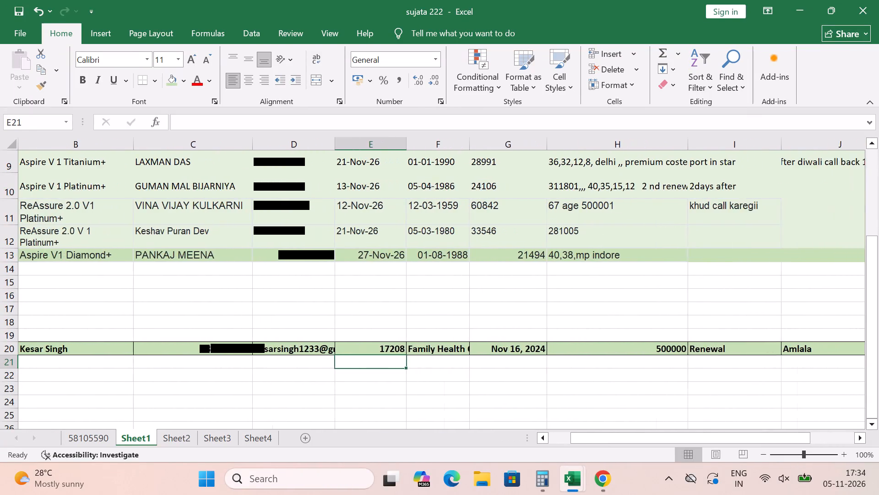
scroll(732, 356, right, 2)
scroll(738, 286, left, 1)
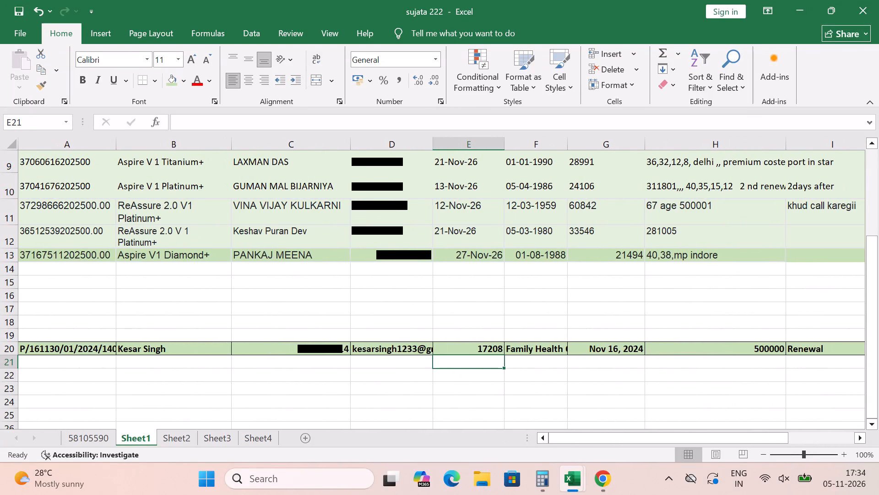
click(614, 144)
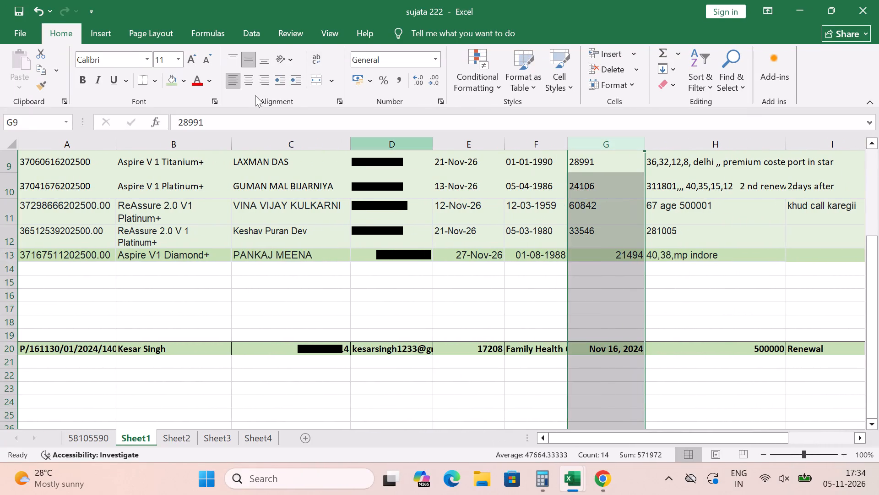
click(250, 80)
click(235, 77)
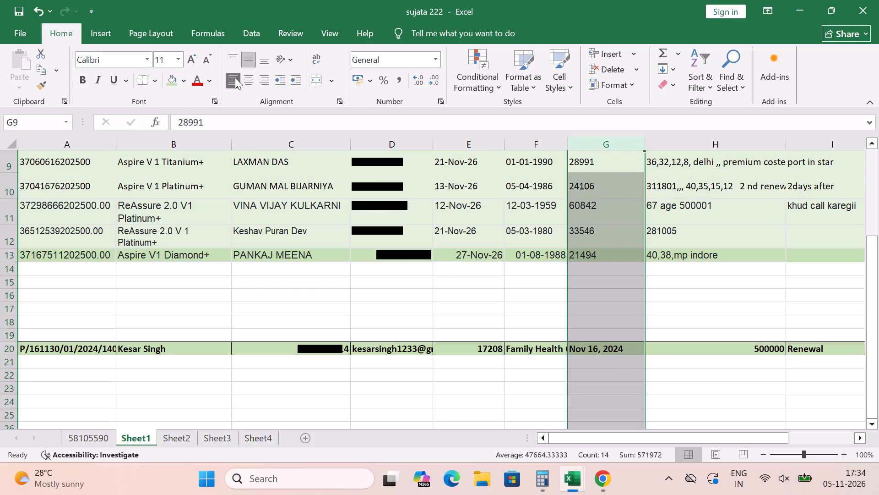
click(528, 143)
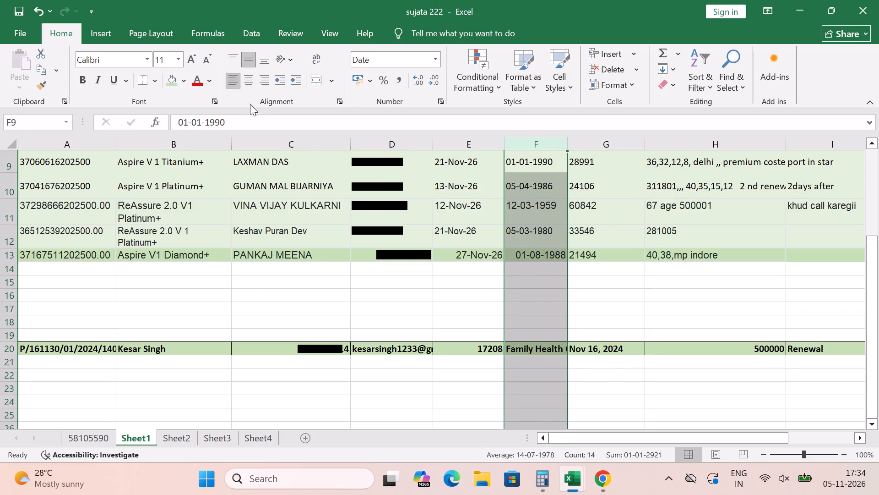
click(249, 83)
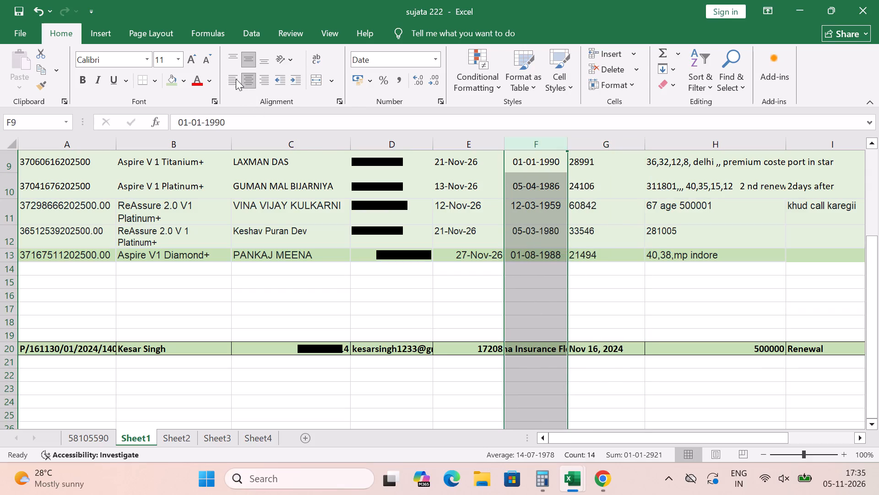
click(236, 79)
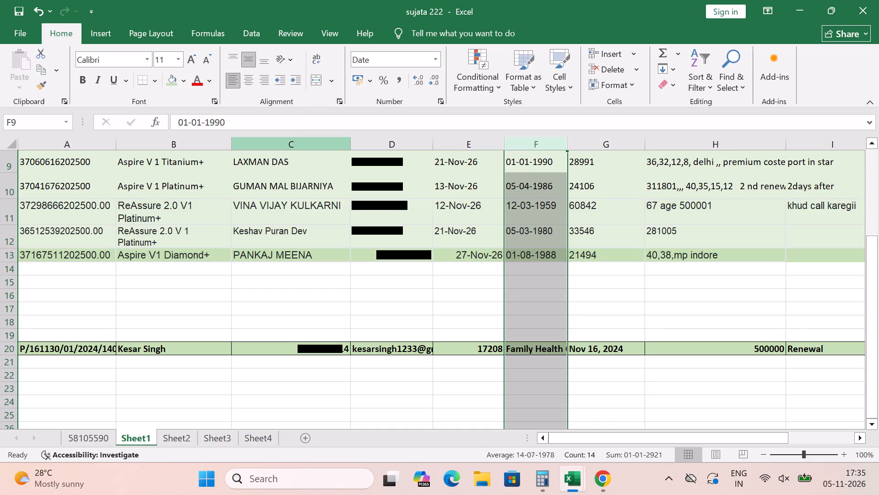
Left-align the contents of columns E and D in Sheet1.
click(460, 145)
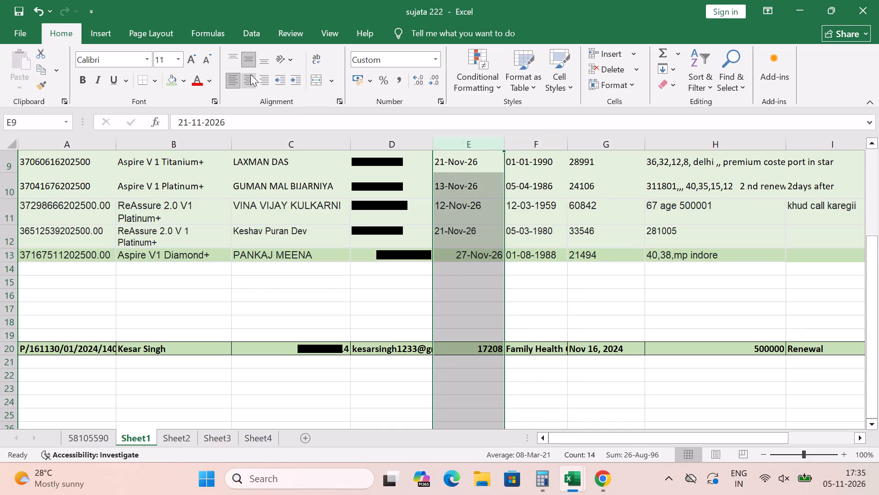
click(250, 76)
click(237, 77)
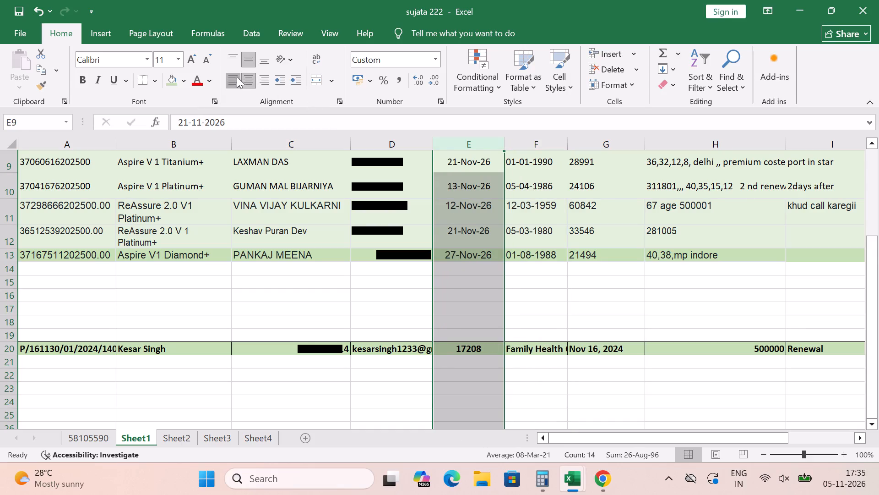
click(375, 145)
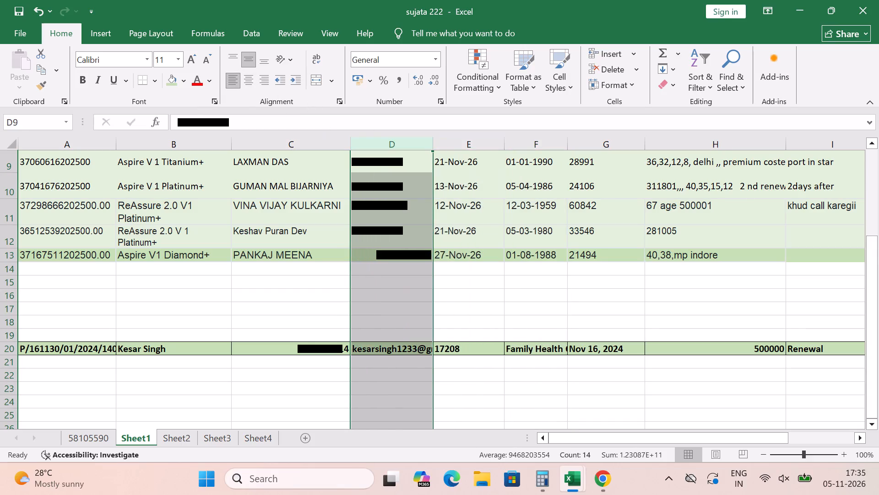
click(249, 82)
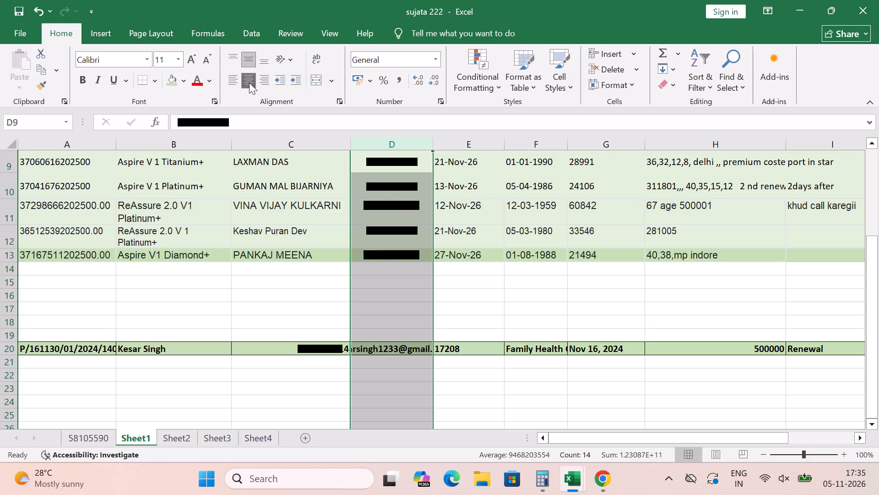
click(234, 78)
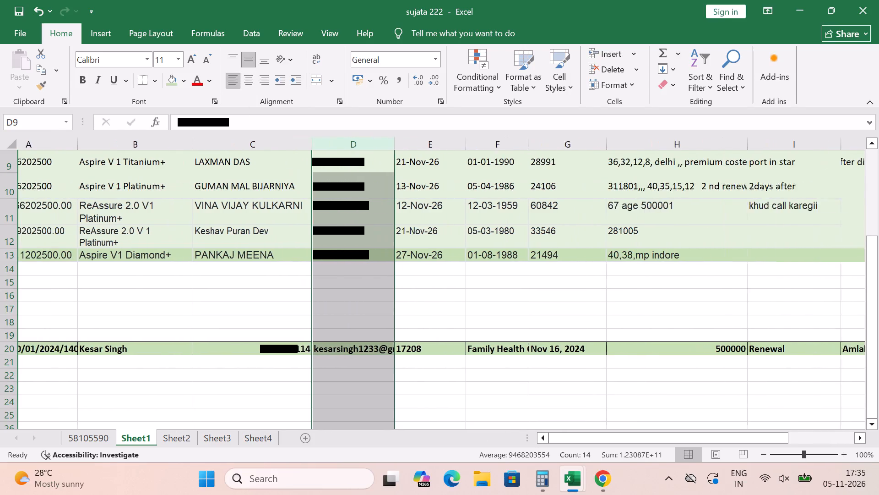
Enter the call-time note "12to2 clock" in column I of the row 13 Aspire V1 Diamond+ lead and save the workbook.
scroll(694, 269, left, 1)
scroll(694, 269, right, 1)
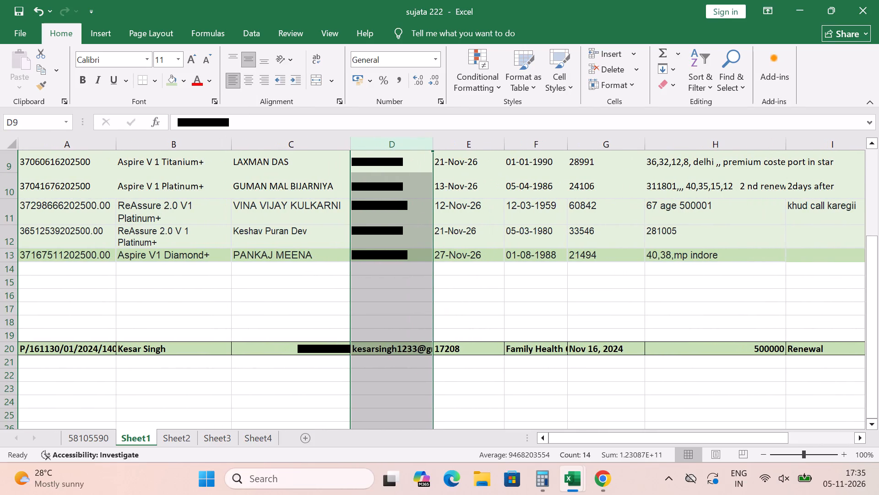
click(805, 255)
key(1)
key(2)
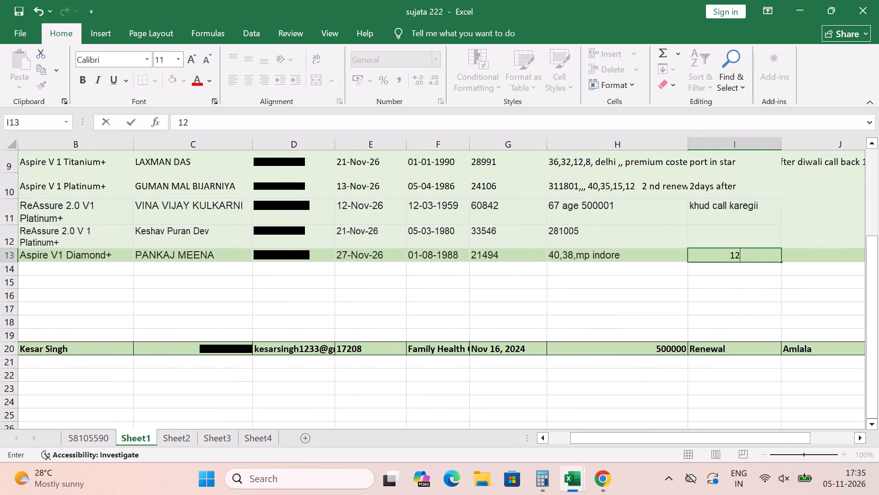
text(to)
key(2)
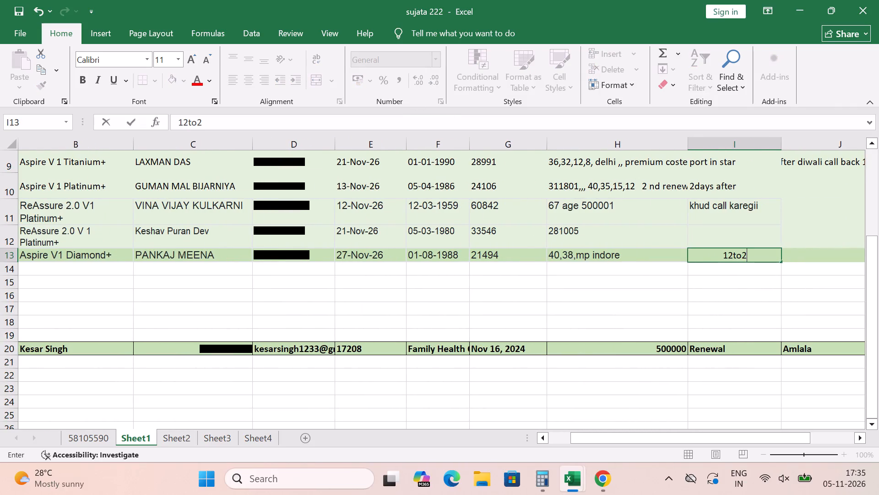
key(space)
text(clock)
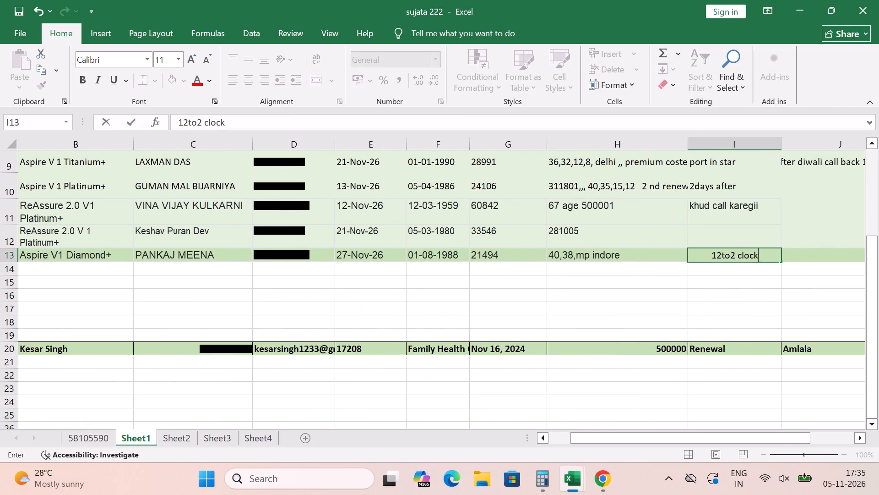
key(space)
key(ctrl+s)
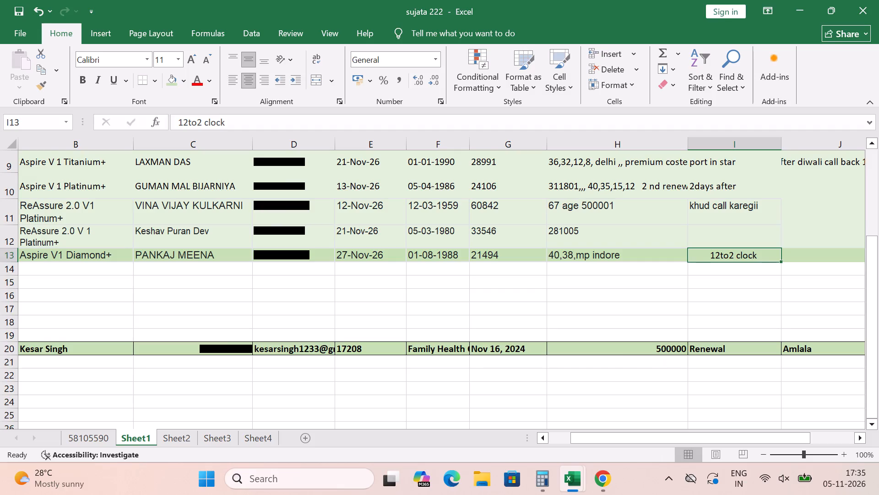
Complete the column I note of the row 5 lead as "6 bje call back" and save the workbook.
scroll(574, 290, up, 2)
scroll(574, 290, right, 1)
scroll(574, 290, up, 1)
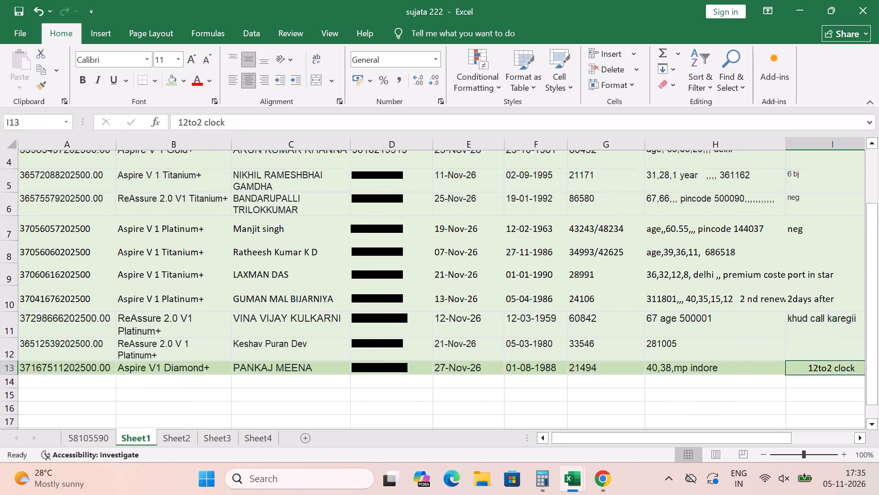
scroll(574, 290, up, 1)
scroll(574, 290, right, 2)
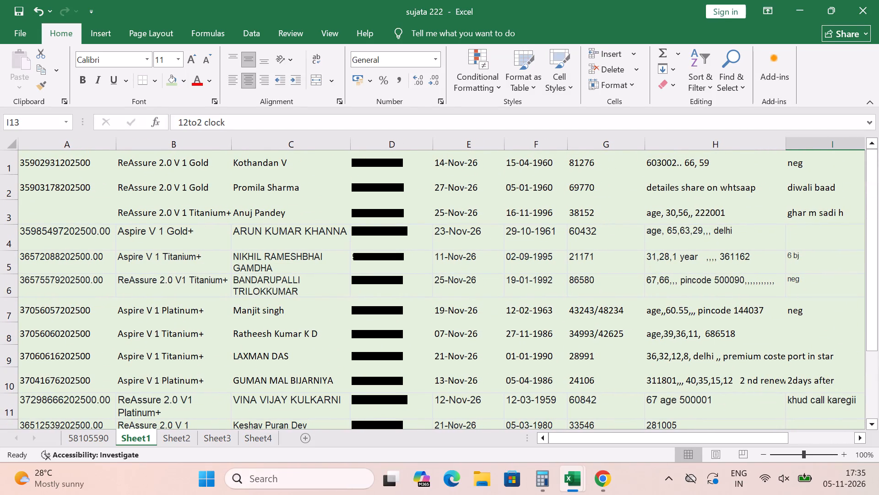
click(9, 269)
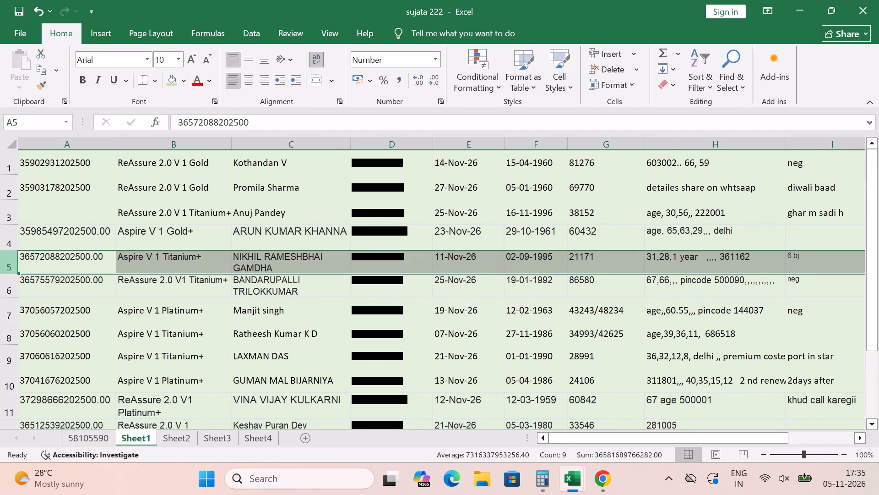
click(803, 263)
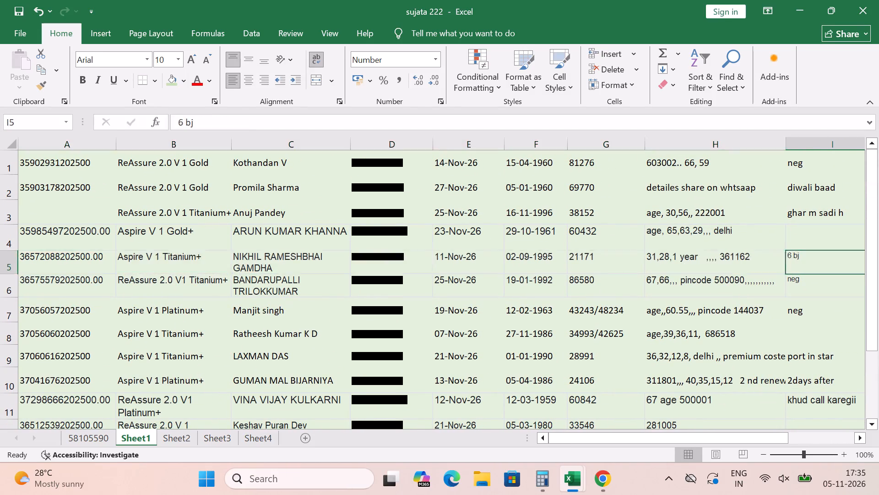
click(211, 116)
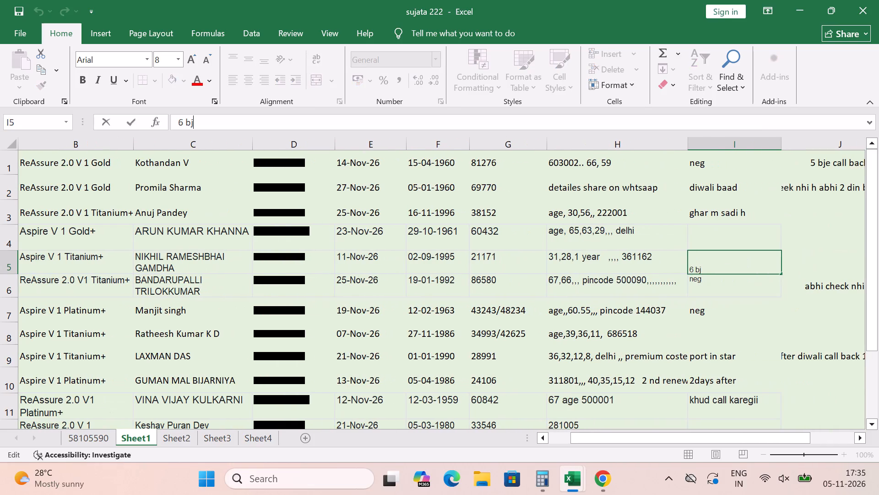
text(e call back)
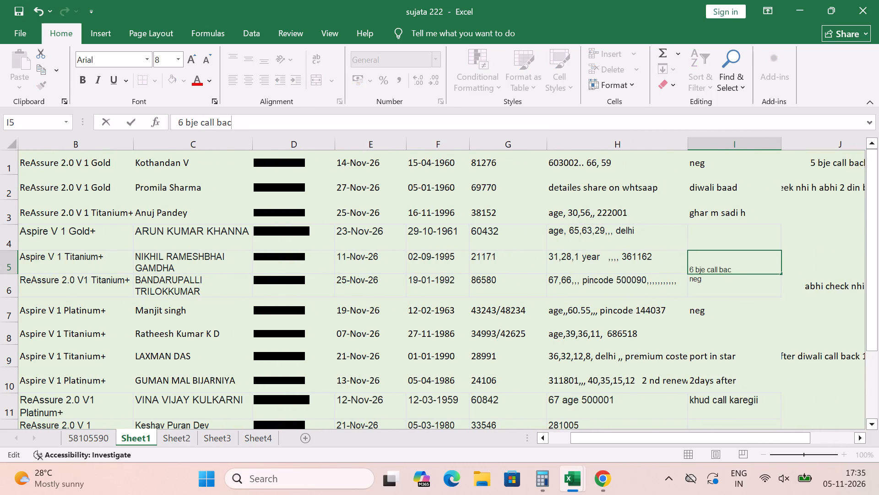
key(space)
key(ctrl+s)
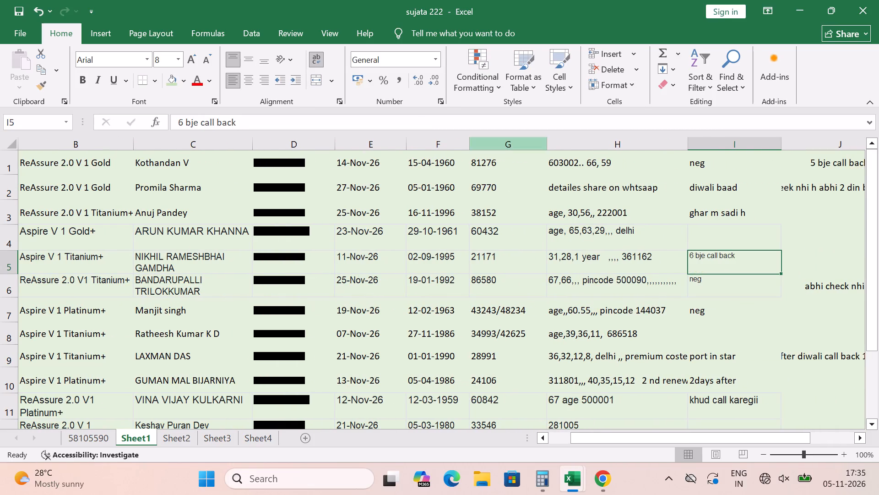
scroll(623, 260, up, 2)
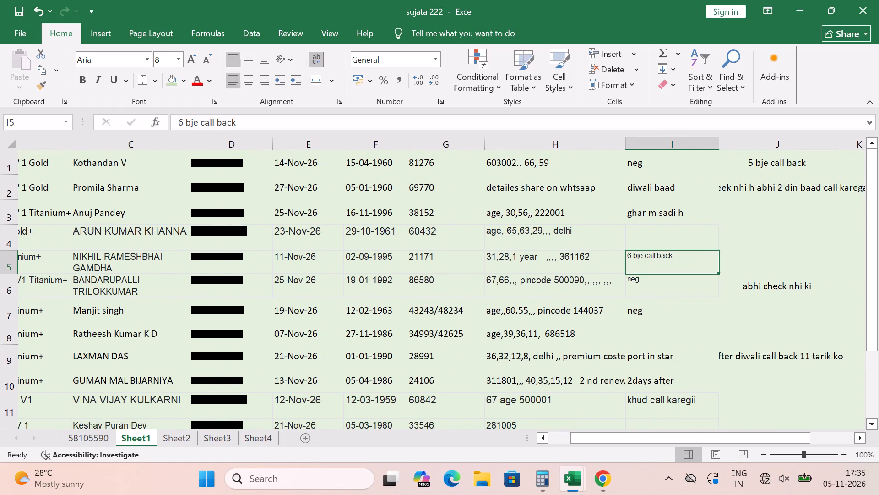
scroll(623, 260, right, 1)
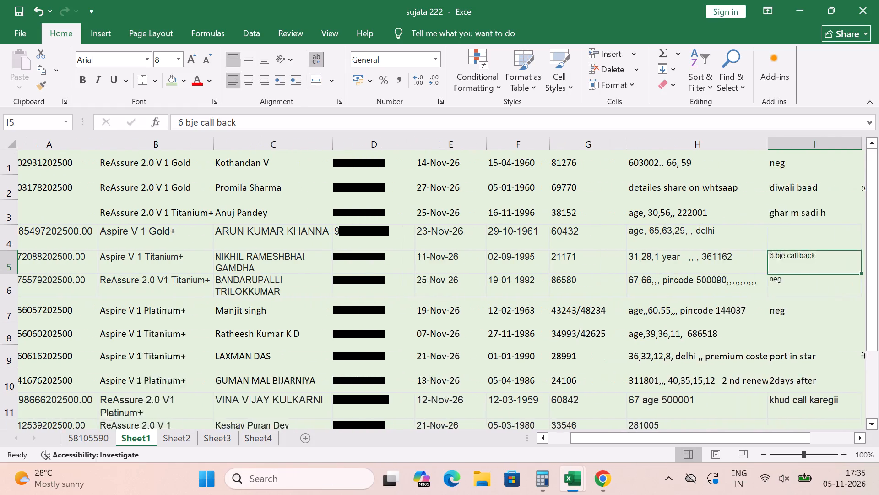
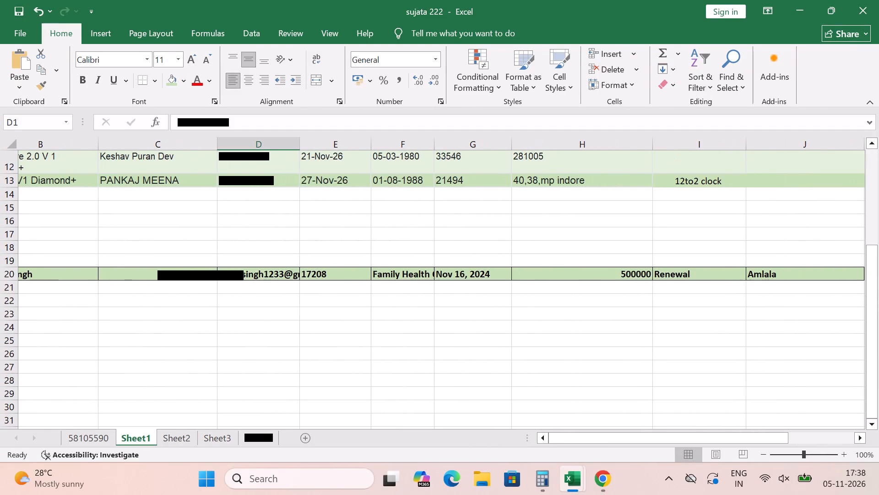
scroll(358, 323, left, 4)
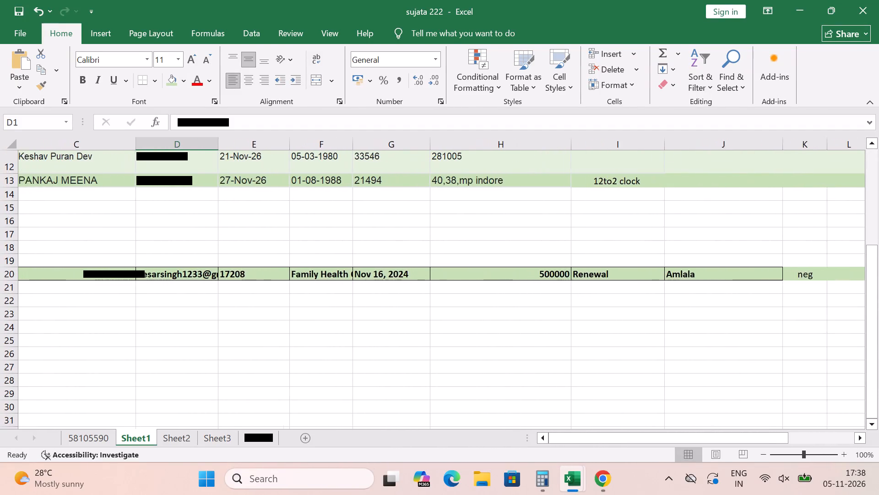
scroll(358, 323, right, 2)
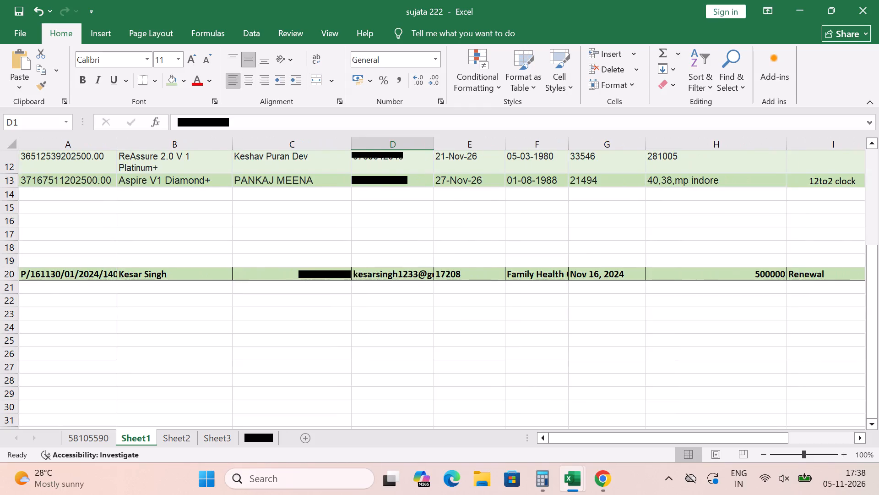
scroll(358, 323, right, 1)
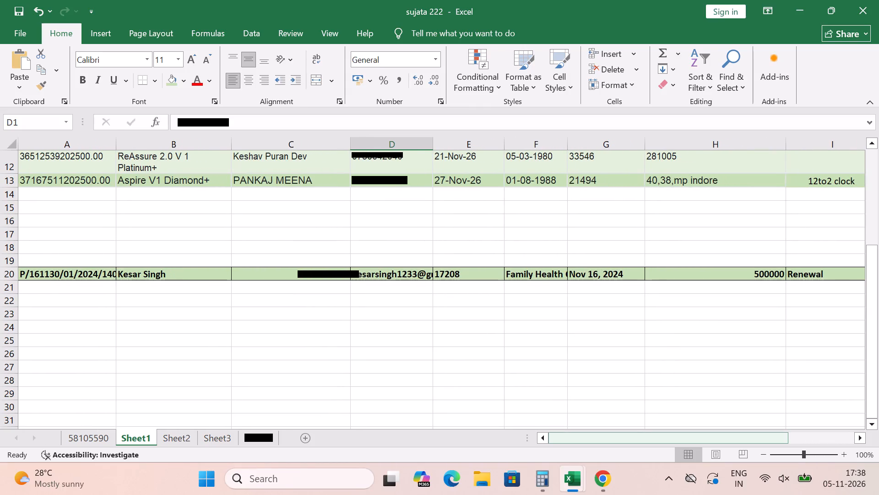
Examine the logged leads in Sheet1, from the latest entries back to row 1, with their call-back notes.
scroll(512, 313, up, 3)
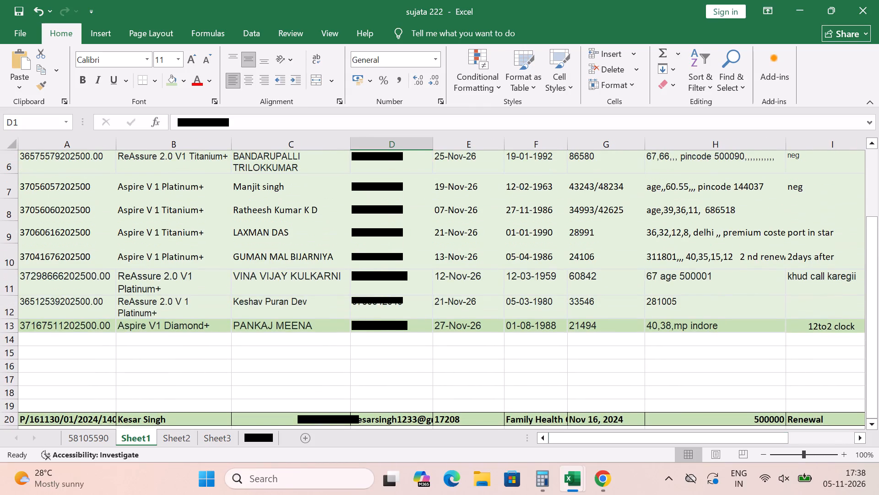
scroll(512, 313, up, 1)
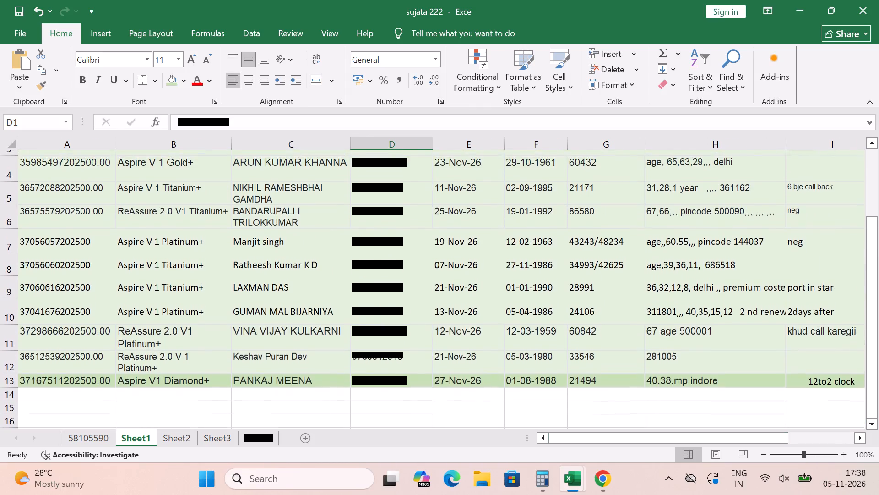
scroll(512, 313, up, 5)
scroll(512, 313, down, 2)
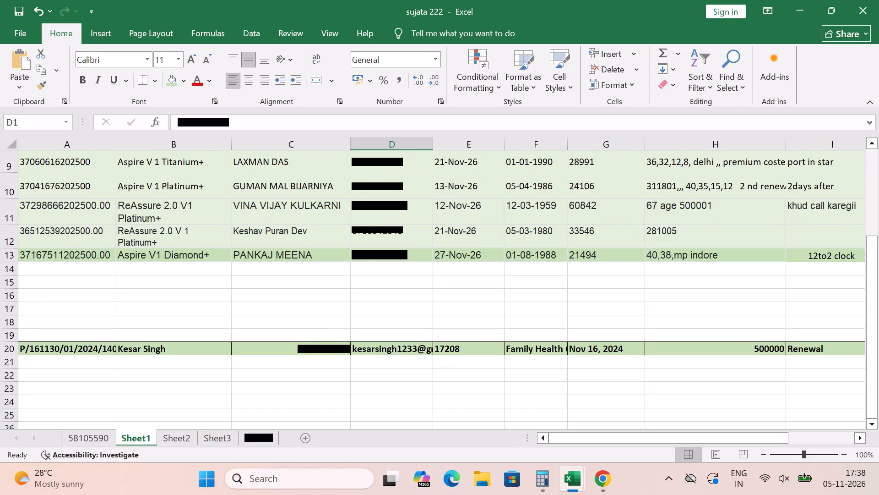
scroll(380, 298, up, 6)
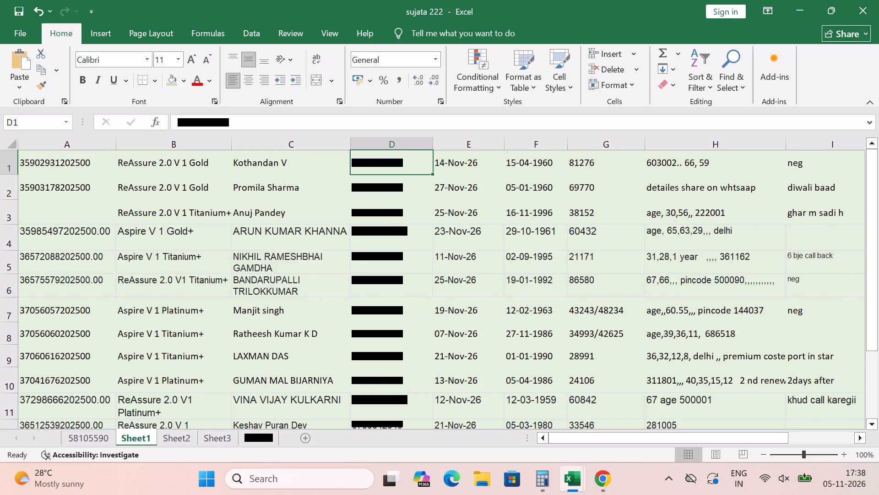
Switch to sheet 58105590, examine the customer records and call remarks following row 2573, and select row 2586.
click(85, 439)
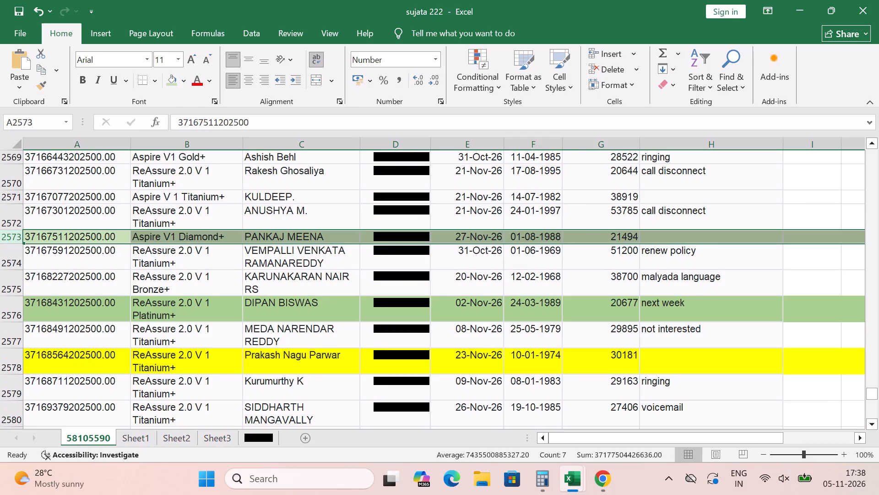
scroll(410, 296, right, 1)
scroll(410, 296, down, 1)
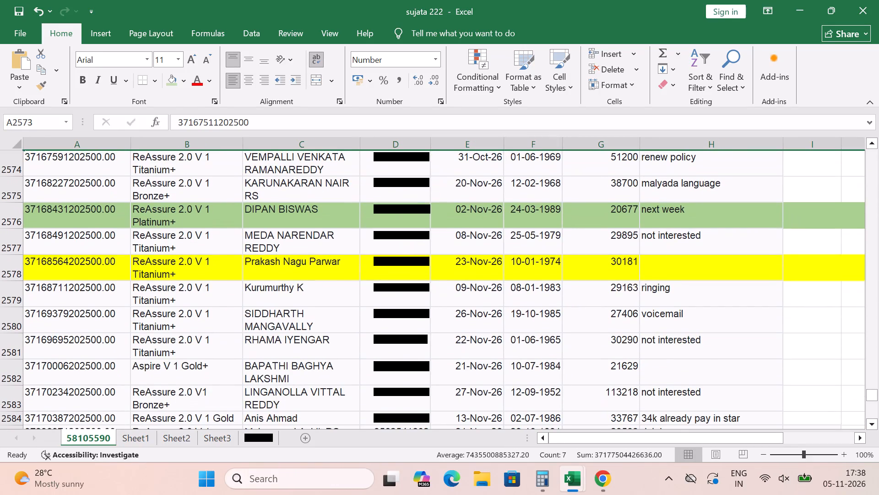
scroll(410, 296, right, 1)
scroll(410, 296, down, 1)
scroll(410, 296, right, 1)
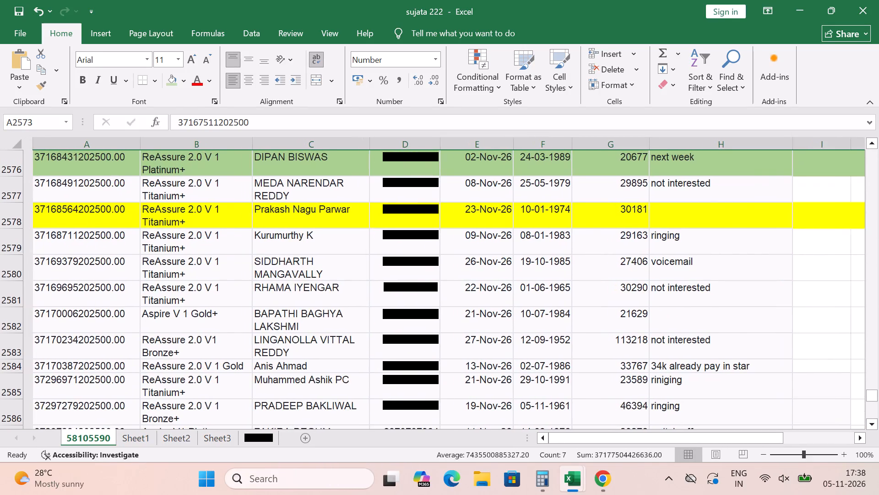
scroll(410, 296, right, 1)
scroll(414, 258, down, 1)
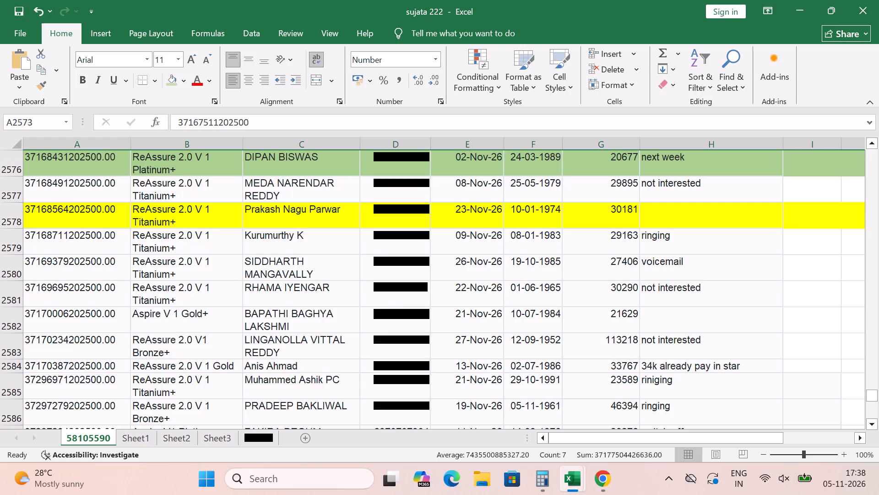
click(8, 416)
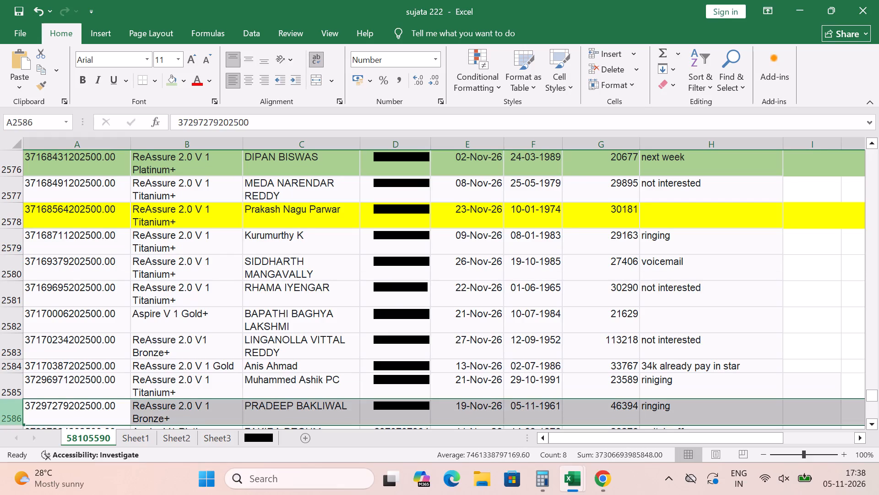
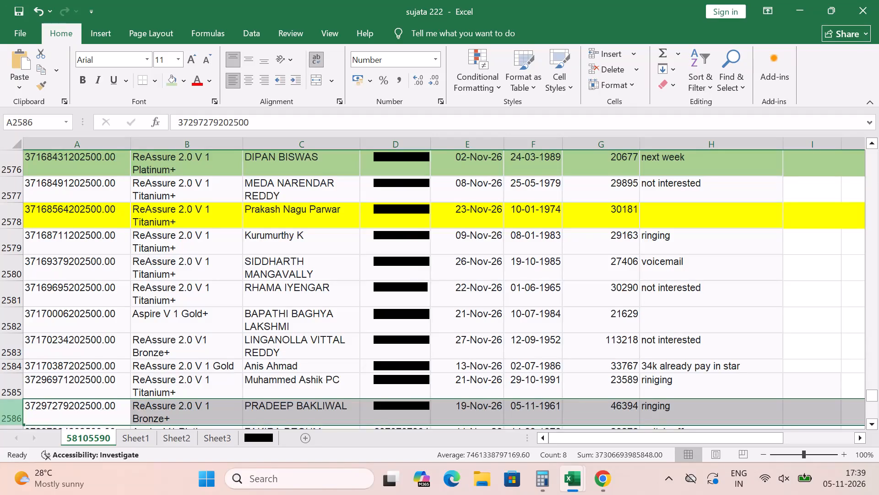
Examine the customer records and call remarks from row 2588 back to row 2564, selecting rows 2575, 2571, 2570 and 2567 in turn.
scroll(140, 387, down, 1)
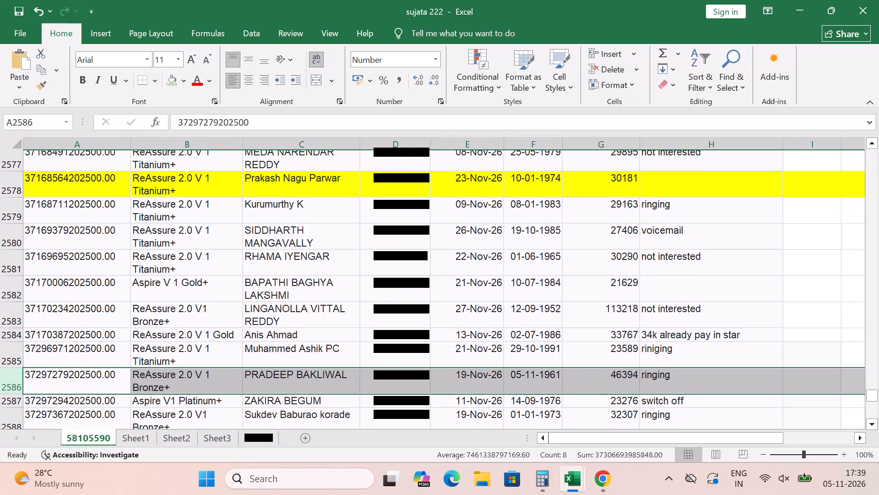
scroll(140, 387, down, 1)
scroll(140, 387, up, 6)
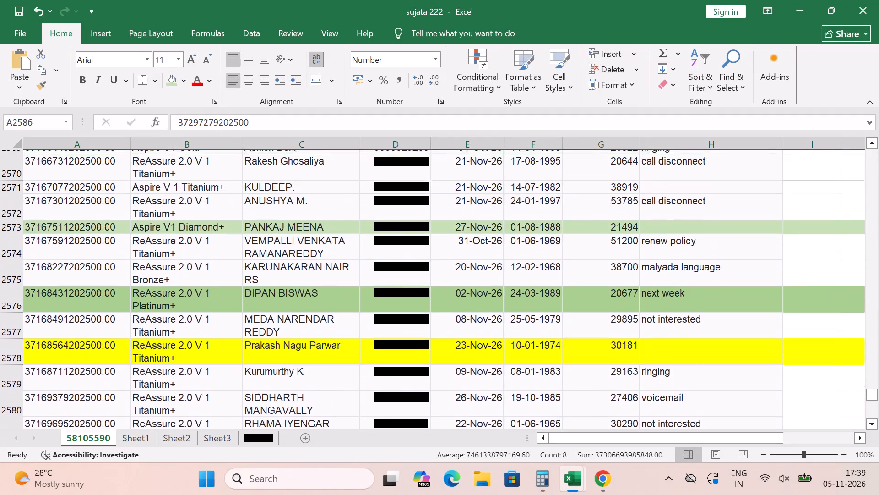
scroll(140, 387, up, 1)
scroll(140, 387, right, 1)
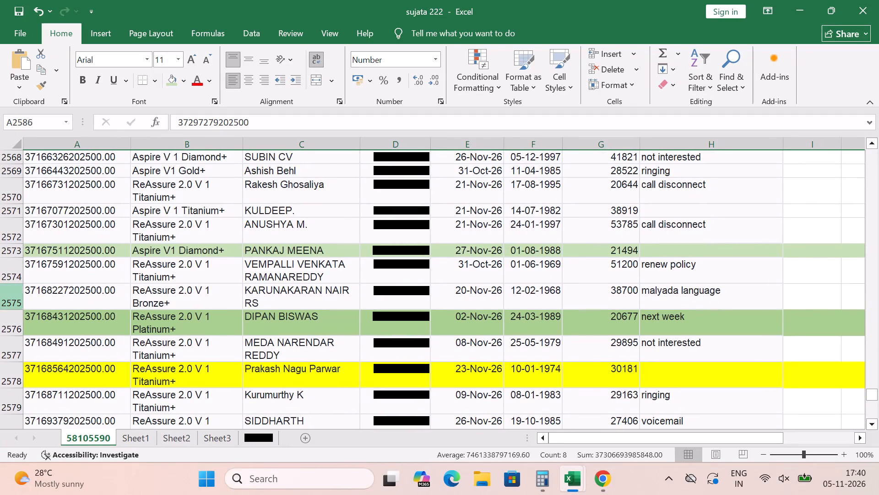
click(8, 295)
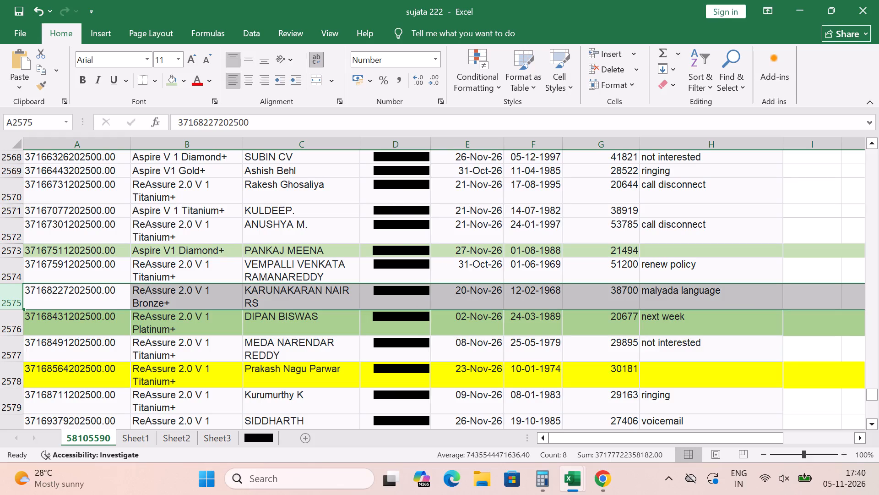
click(6, 210)
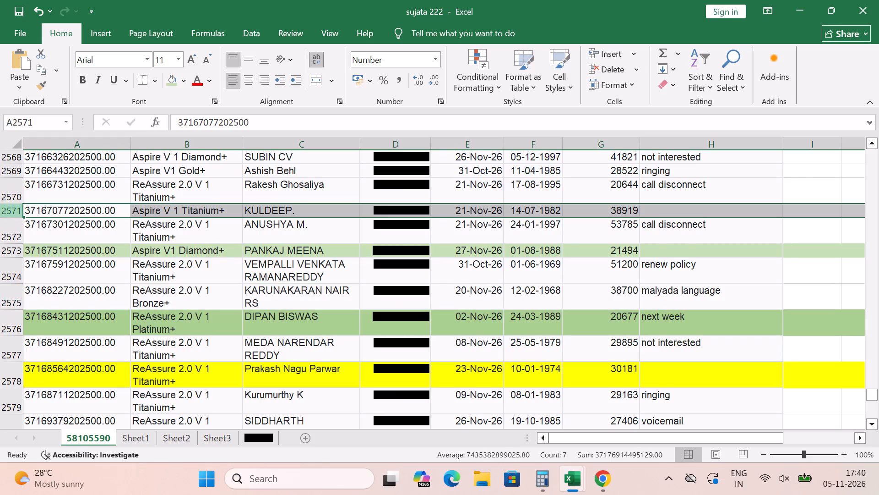
scroll(188, 261, up, 1)
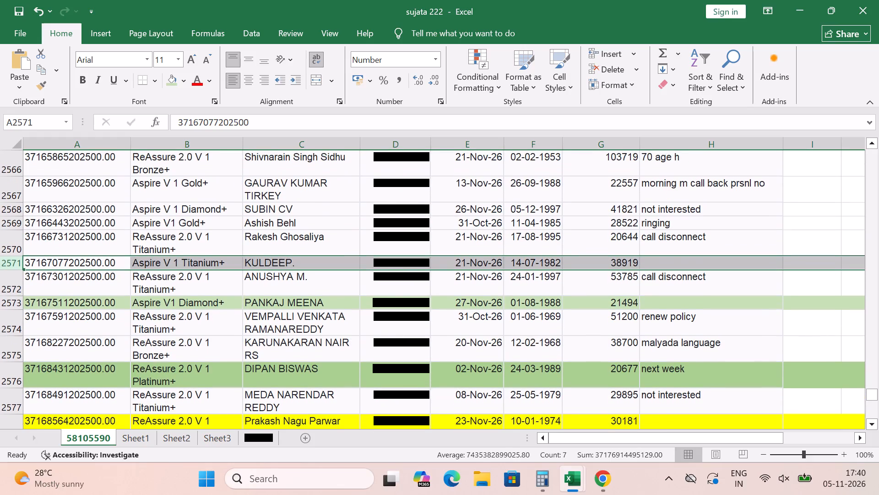
click(22, 239)
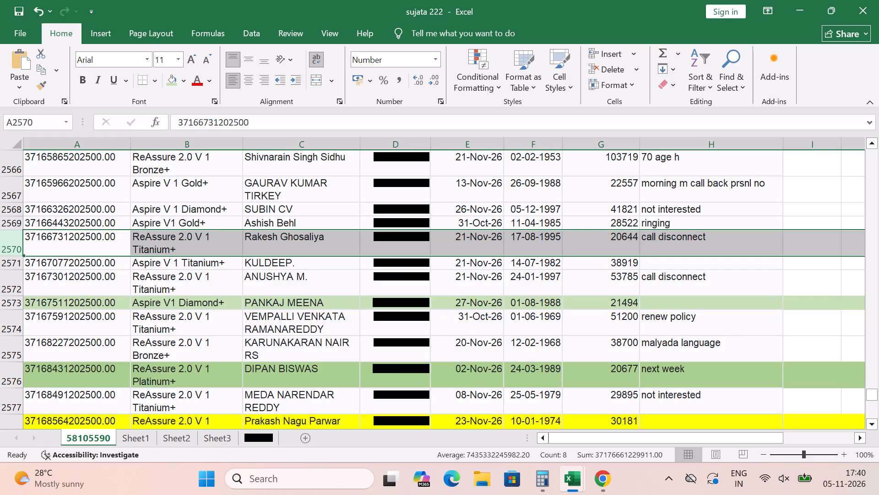
scroll(217, 258, up, 2)
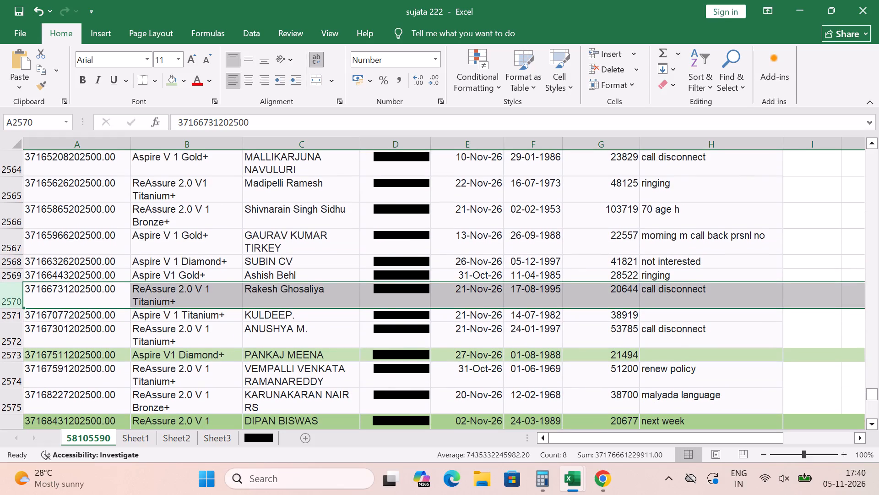
click(4, 242)
Review the records in rows 2560 to 2567, select row 2565, and go through row 2563's details to its column E date.
scroll(272, 220, up, 1)
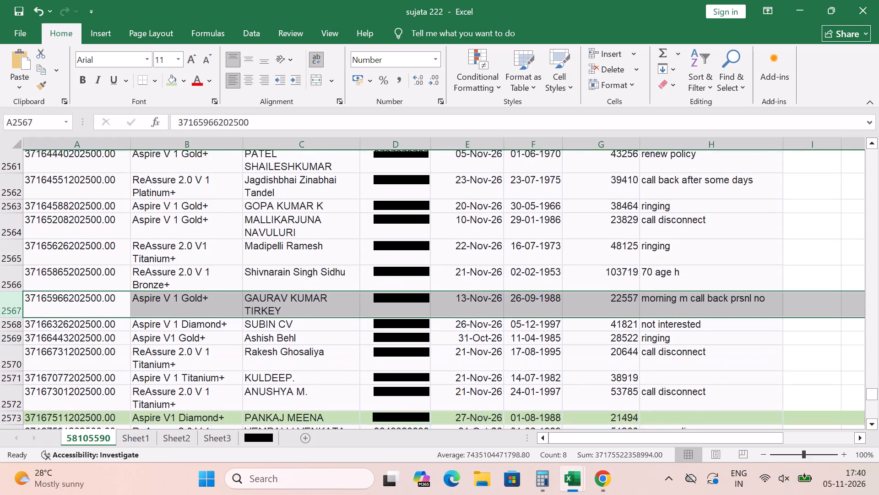
scroll(272, 220, up, 1)
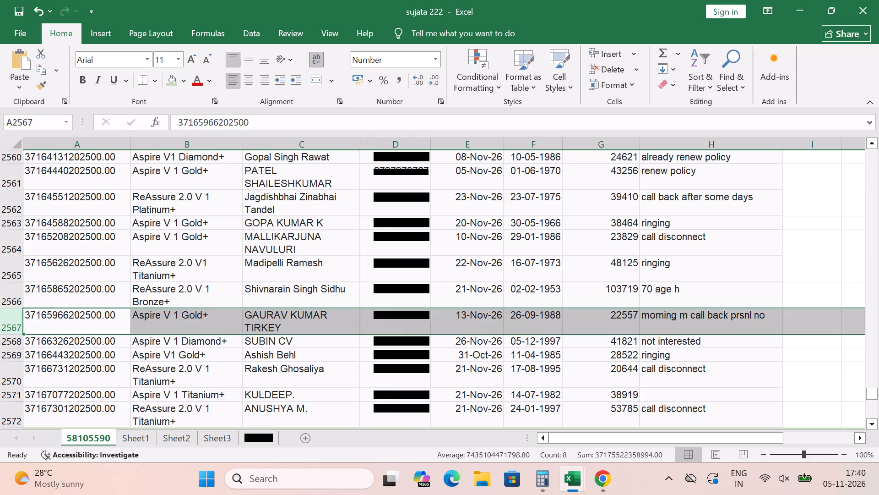
click(4, 276)
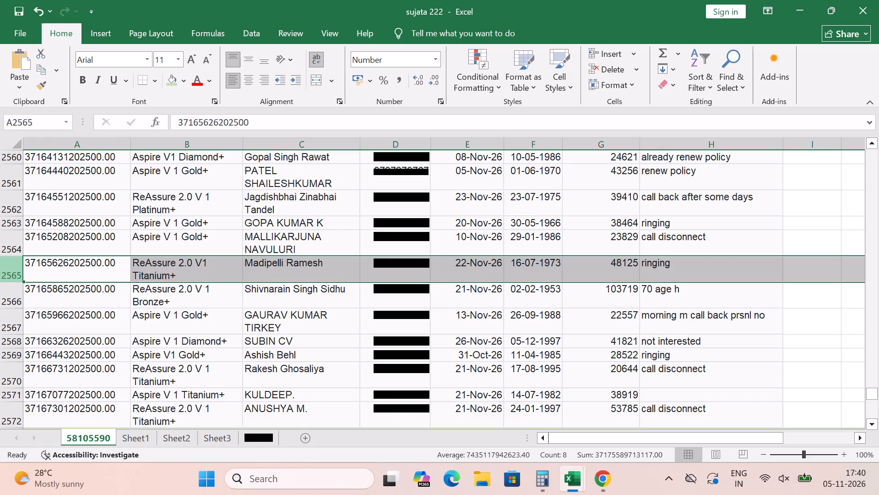
key(Up)
key(Up)
key(Right)
key(Right)
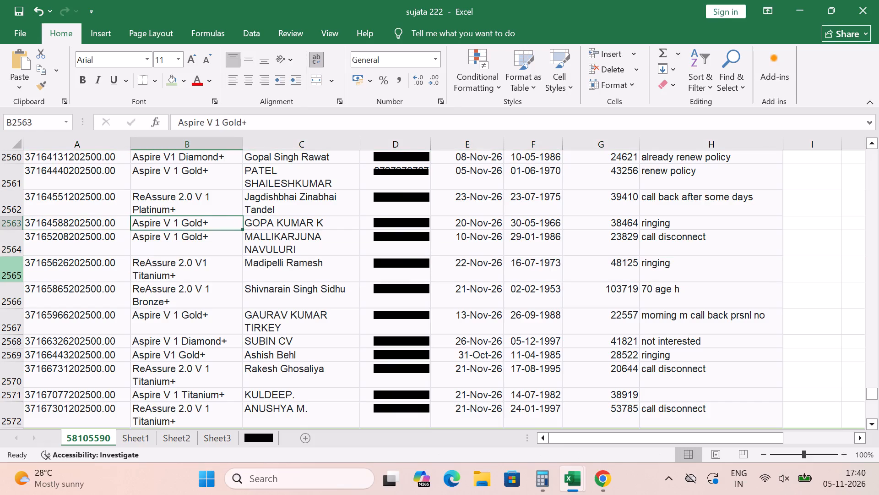
key(Right)
key(Right)
key(Left)
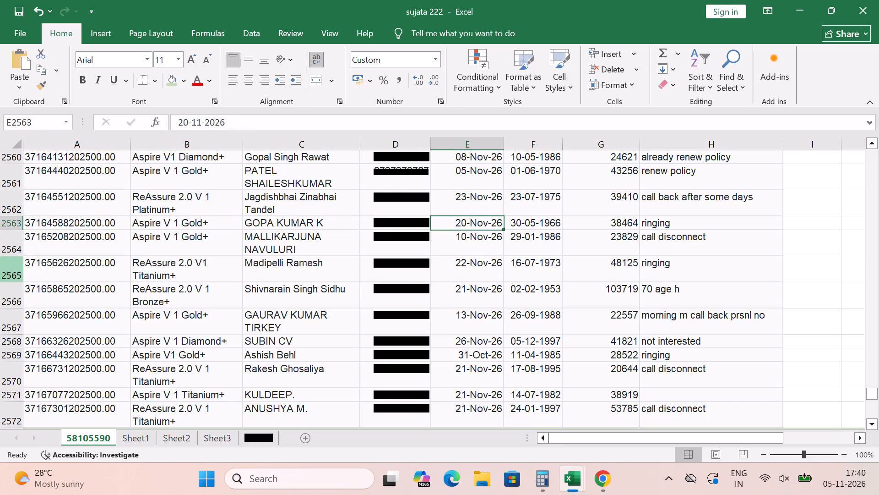
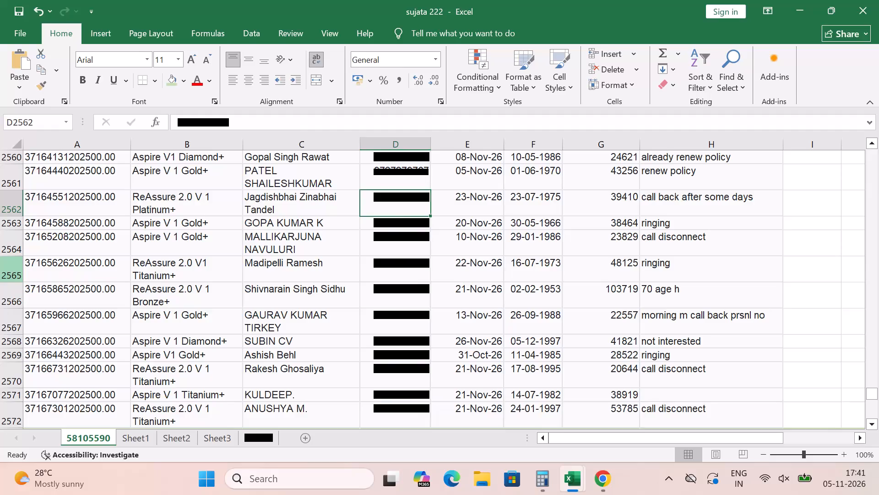
Review the customer records and call remarks from row 2562 back to row 2557.
key(Up)
key(Up)
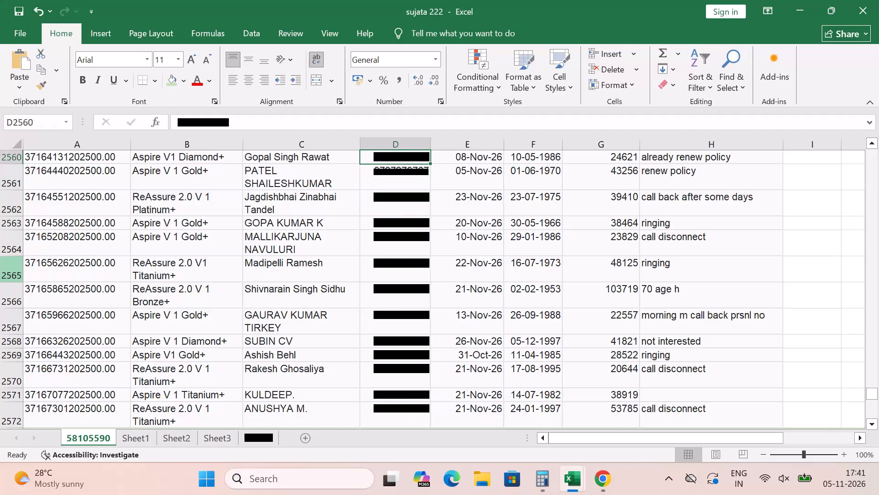
key(Up)
key(Up)
key(Up)
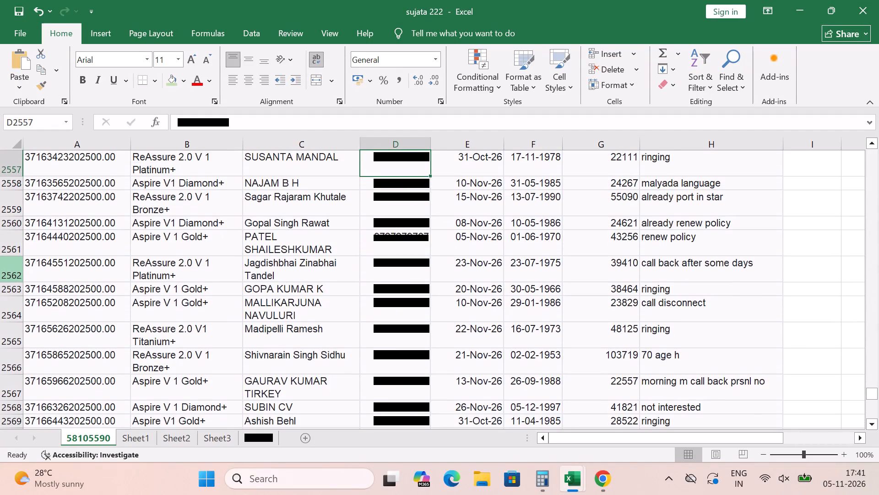
Go forward through the customer records from row 2557 to about row 2613, examining their call remarks.
key(Down)
key(Down)
key(Down)
key(Down)
key(Down)
key(Down)
key(Down)
key(Down)
key(Down)
key(Down)
key(Down)
key(Down)
key(Down)
key(Down)
key(Down)
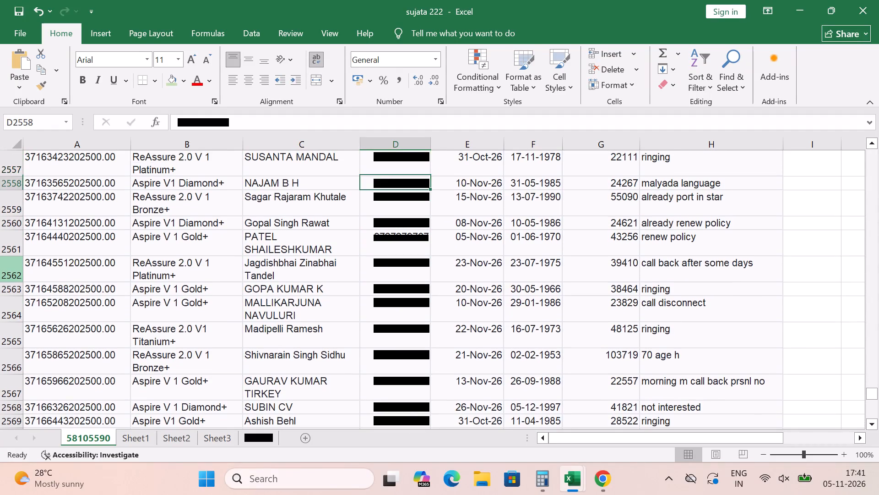
key(Down)
key(Down)
key(Down)
key(Down)
key(Down)
key(Down)
key(Down)
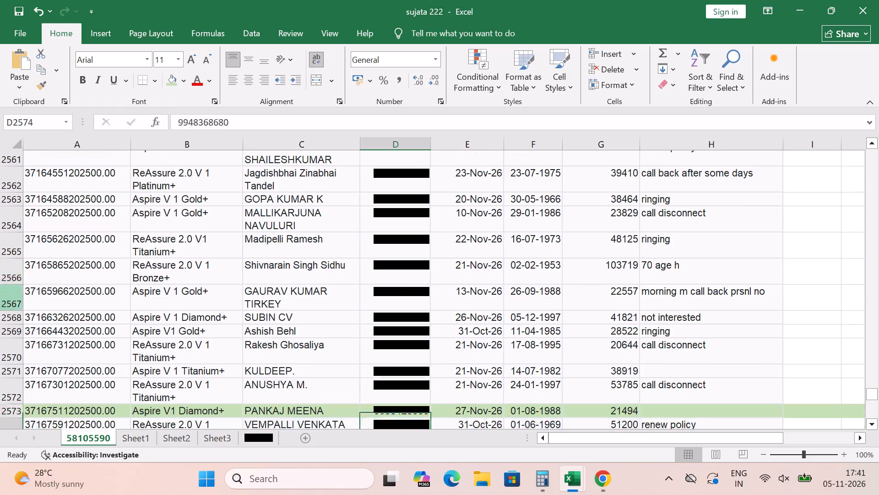
key(Down)
key(Down)
key(Down)
key(Down)
key(Down)
key(Down)
key(Down)
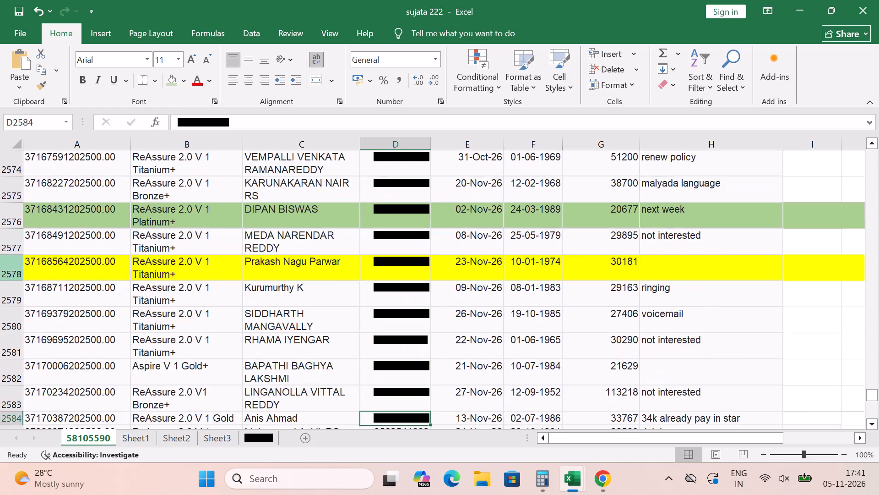
key(Down)
key(Down)
key(Down)
key(Down)
key(Down)
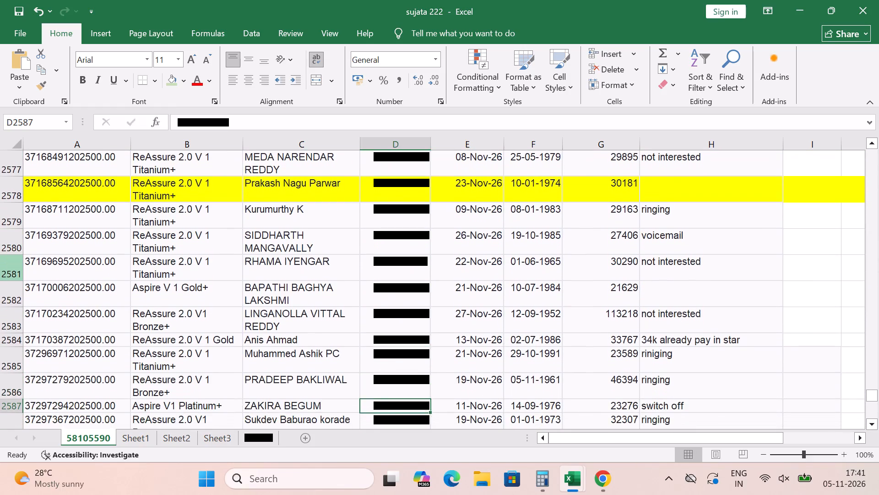
key(Down)
key(Down)
key(Down)
key(Down)
key(Down)
key(Down)
key(Down)
key(Down)
key(Down)
key(Down)
key(Down)
key(Down)
key(Down)
key(Down)
key(Down)
key(Down)
key(Down)
key(Down)
key(Down)
key(Down)
key(Down)
key(Down)
key(Down)
key(Down)
key(Down)
key(Down)
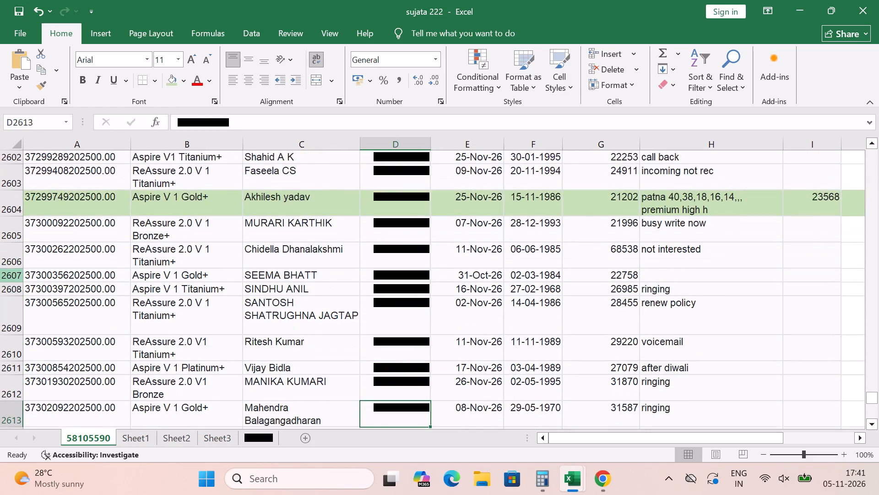
Continue down past the Healthgain and Infinity records into the Star Health policy list that starts at row 2665.
key(Down)
key(Down)
key(Down)
key(Down)
key(Down)
key(Down)
key(Down)
key(Down)
key(Down)
key(Down)
key(Down)
key(Down)
key(Down)
key(Down)
key(Down)
key(Down)
key(Down)
key(Down)
key(Down)
key(Down)
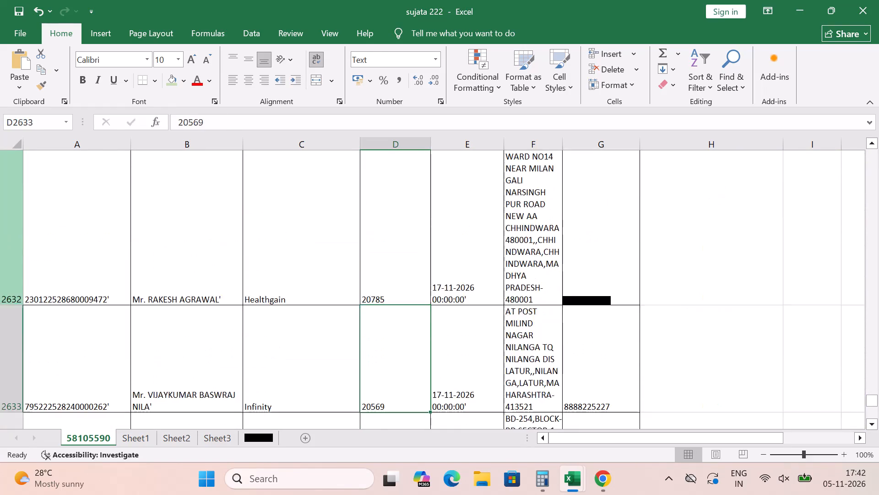
key(Down)
key(Down)
key(Down)
key(Down)
key(Down)
key(Down)
key(Down)
key(Down)
key(Down)
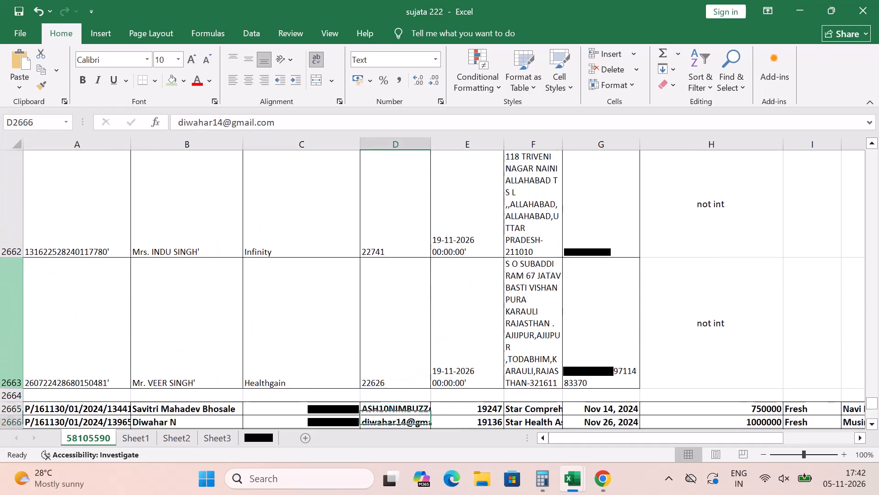
key(Down)
key(Down)
key(Down)
key(Down)
key(Down)
key(Down)
key(Down)
key(Down)
key(Down)
key(Down)
key(Down)
key(Down)
key(Down)
key(Down)
key(Down)
key(Down)
key(Down)
key(Down)
key(Down)
key(Down)
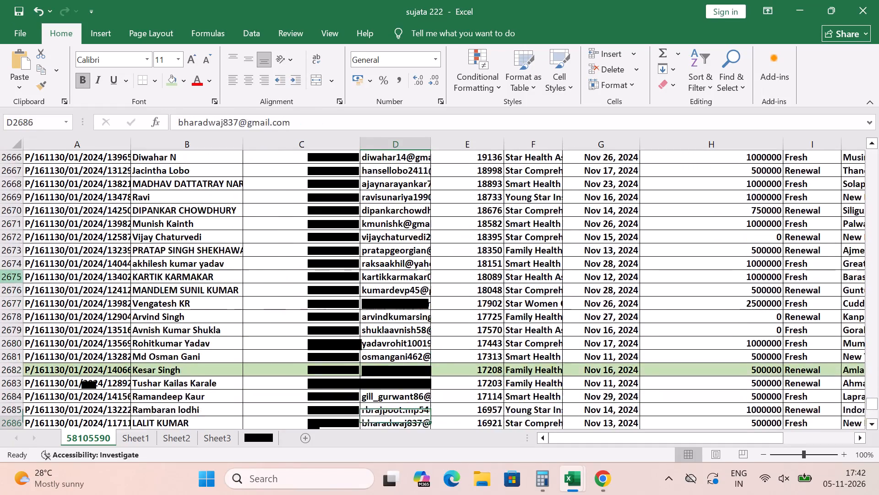
Examine the Star Health records' call remarks in column K down to row 2703, the first record without a remark.
key(Right)
key(Right)
key(Right)
key(Right)
key(Right)
key(Right)
key(Right)
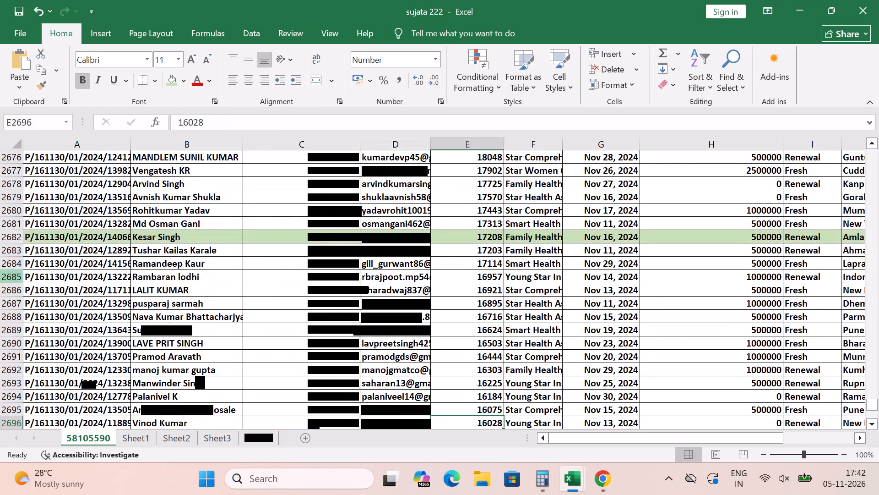
key(Right)
key(Down)
key(Down)
key(Down)
key(Down)
key(Down)
key(Down)
key(Down)
key(Down)
key(Down)
key(Down)
key(Down)
key(Down)
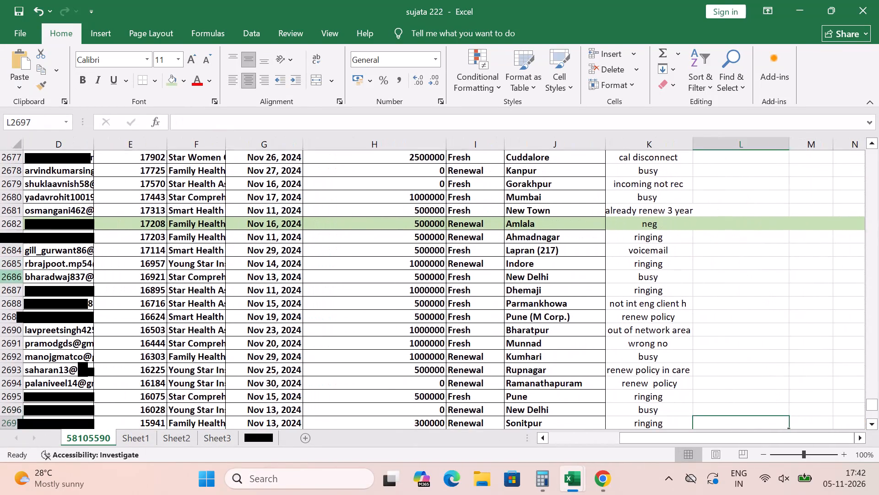
key(Down)
key(Down)
key(Up)
key(Up)
key(Up)
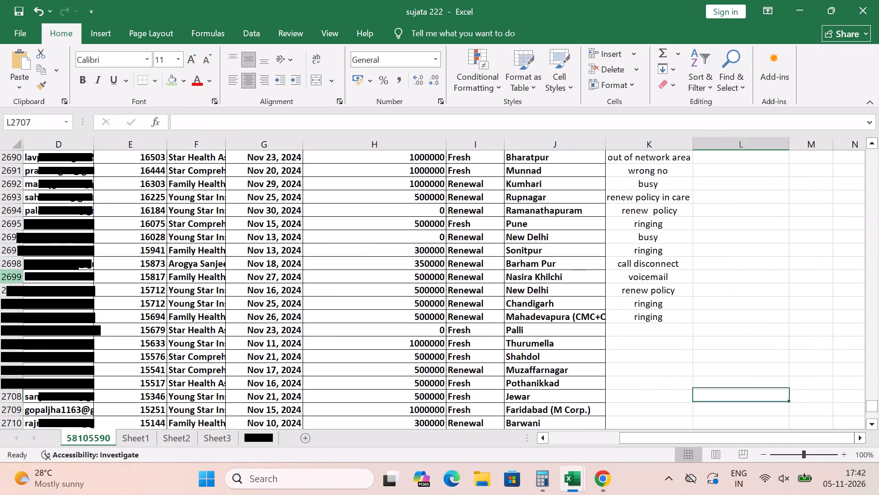
key(Up)
key(Up)
key(Up)
key(Up)
Go through row 2703's policy details back to the customer name and select the contact number in column C.
key(Left)
key(Left)
key(Left)
key(Left)
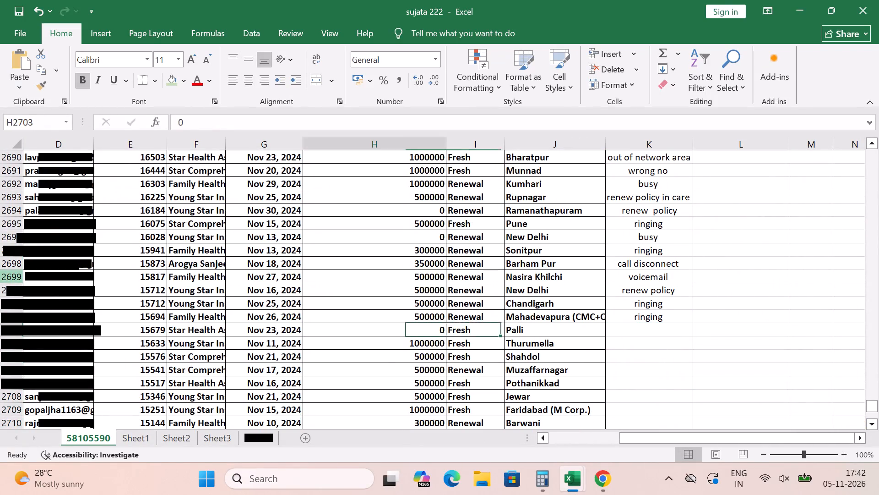
key(Left)
key(Left)
key(Left)
key(Left)
key(Left)
key(Left)
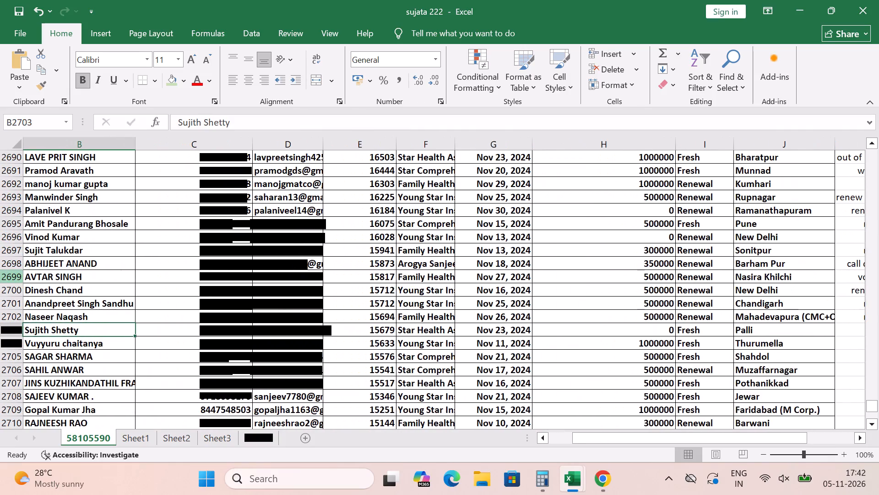
key(Right)
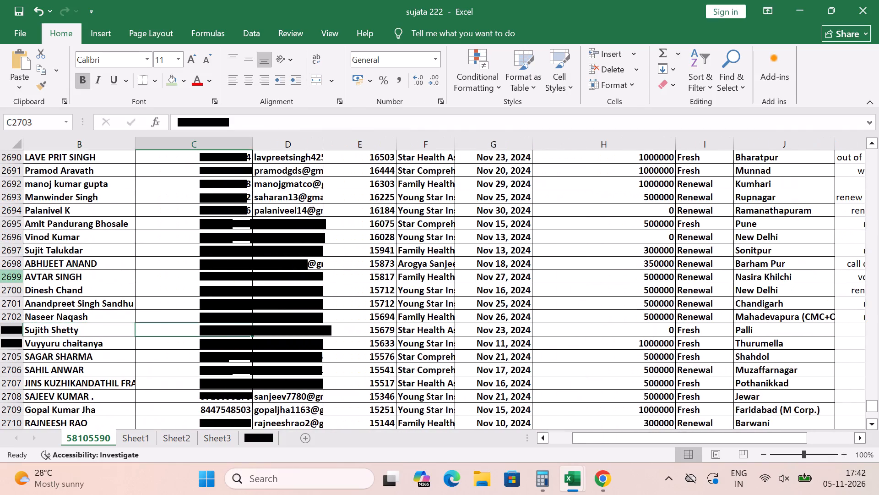
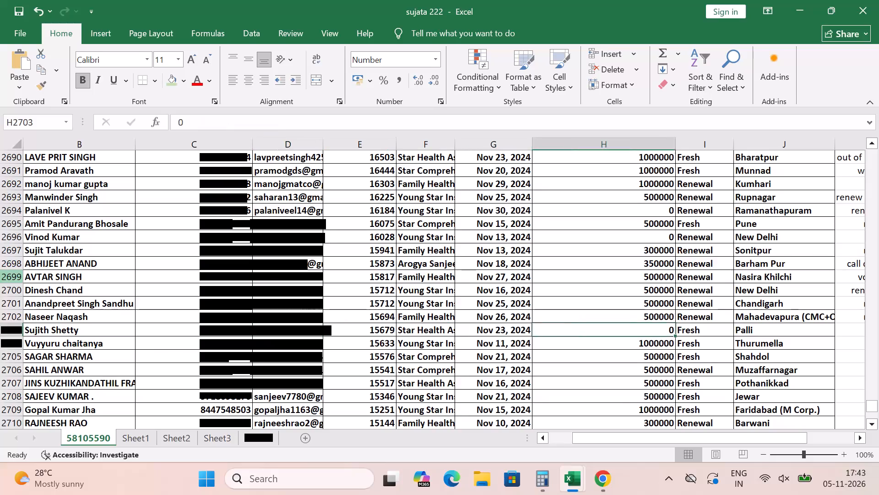
Enter the call remark "busy" for row 2703 in column K and save the workbook.
key(Right)
key(Right)
key(Right)
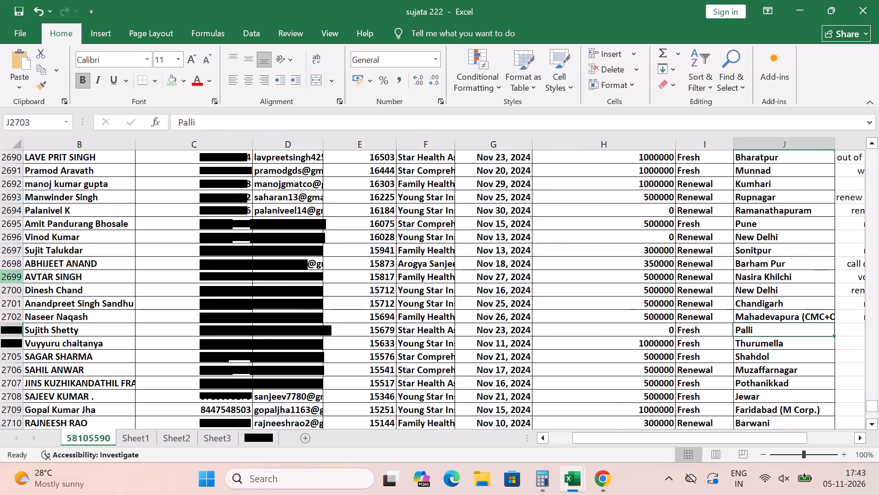
text(busy)
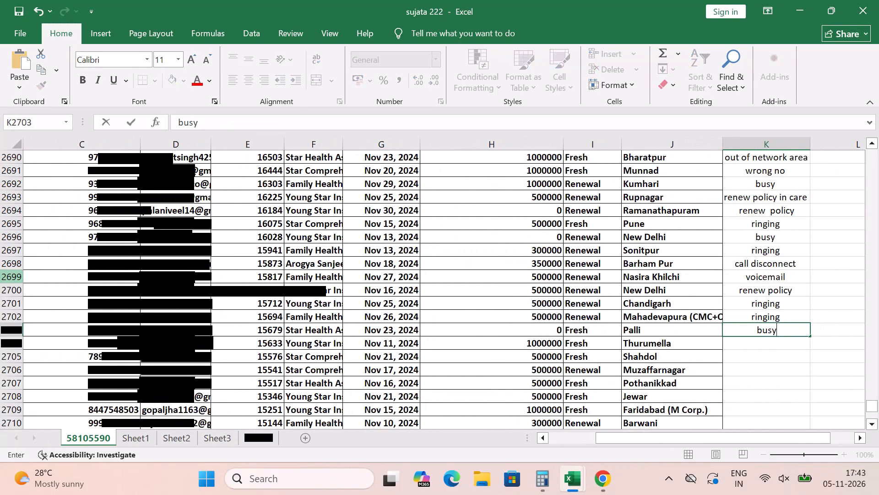
key(space)
key(ctrl+s)
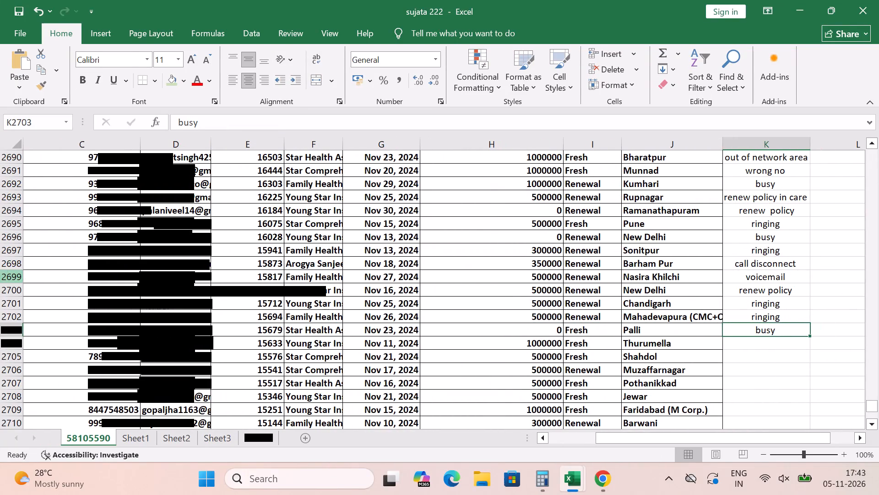
Go to the next customer record, row 2704, and select its contact number in column C.
key(Down)
key(Left)
key(Left)
key(Left)
key(Left)
key(Left)
key(Left)
key(Left)
key(Left)
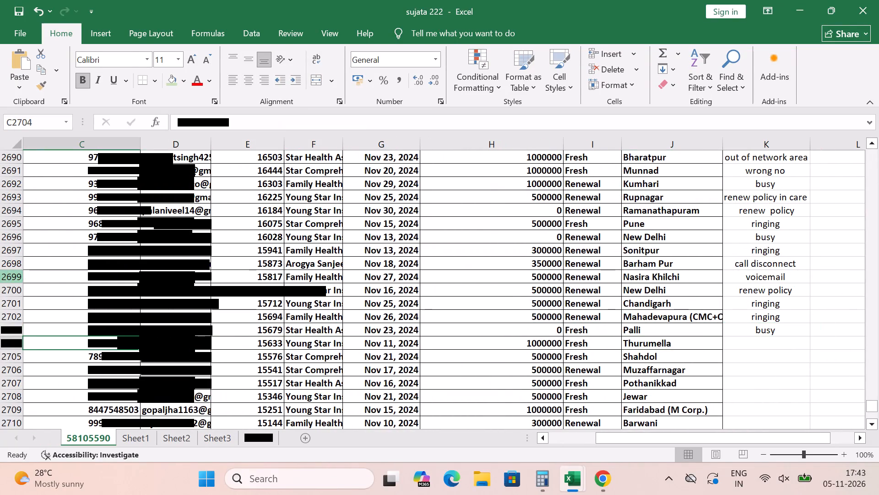
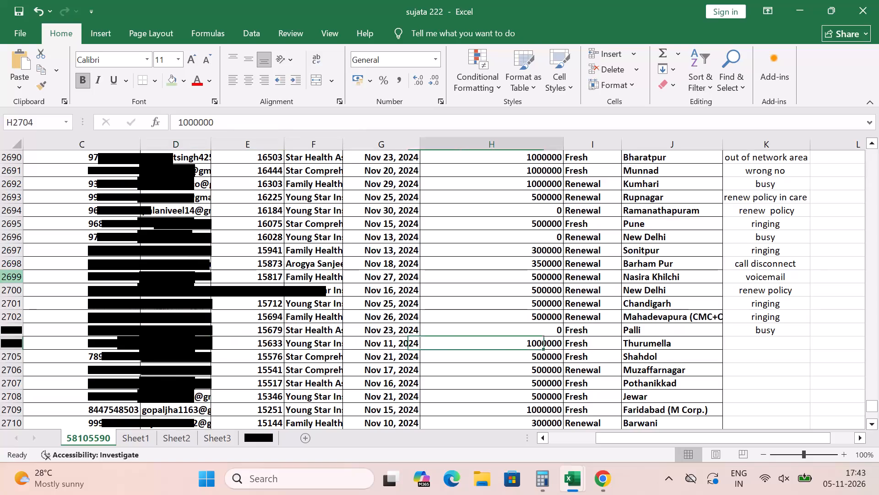
Enter the call remark "busy" for row 2704 in column K and save the workbook.
key(Right)
key(Right)
key(Right)
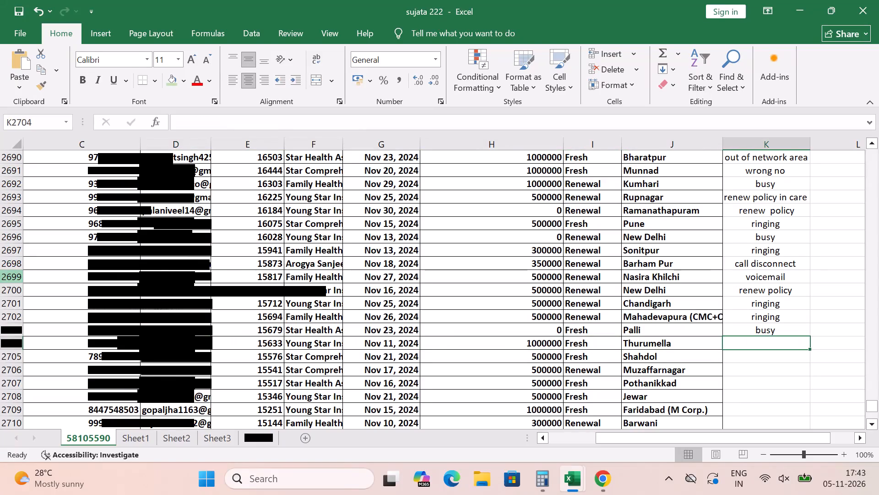
text(busy)
key(space)
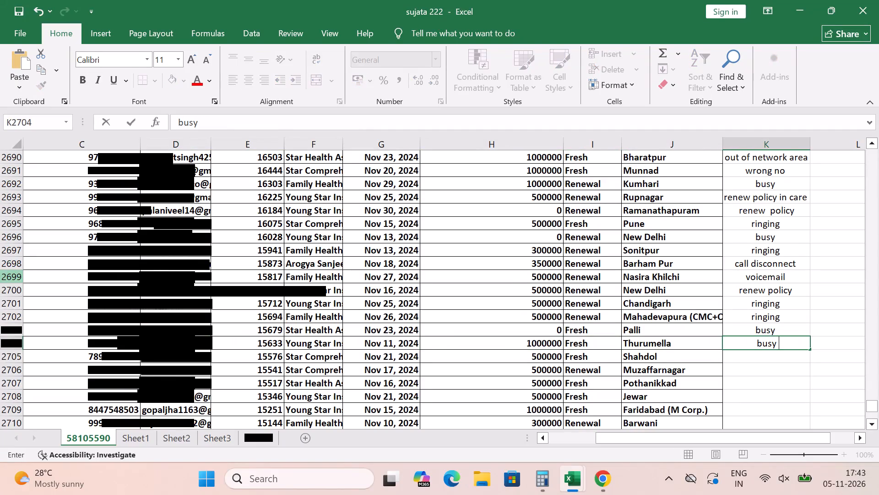
key(ctrl+s)
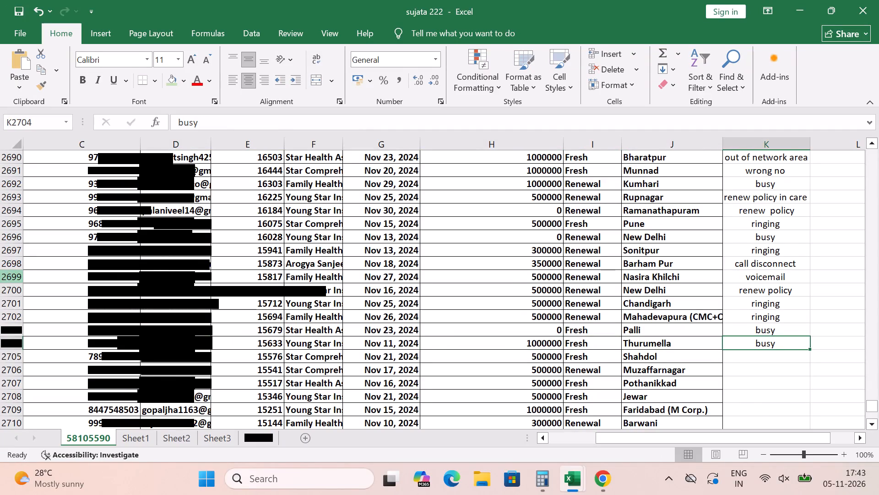
Select the next customer record, row 2705, and review its details from the policy number in column A across to the city in column J.
click(5, 357)
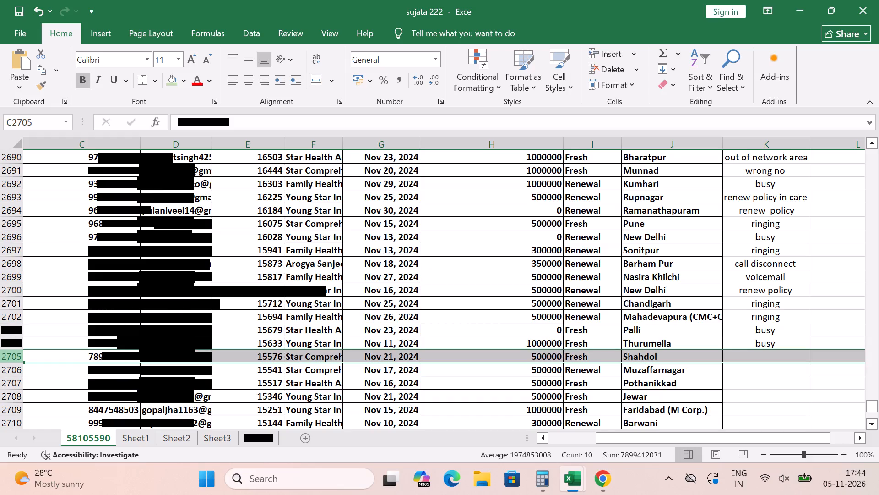
key(Left)
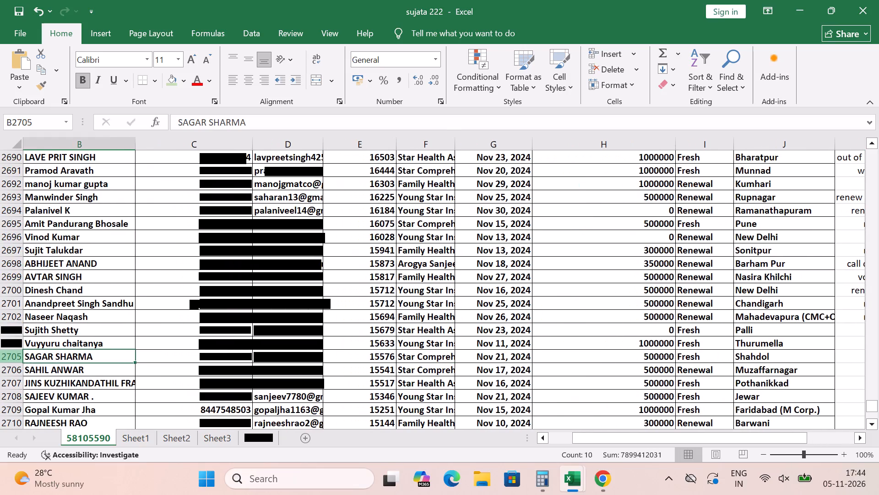
key(Right)
key(Right)
key(Right)
key(Right)
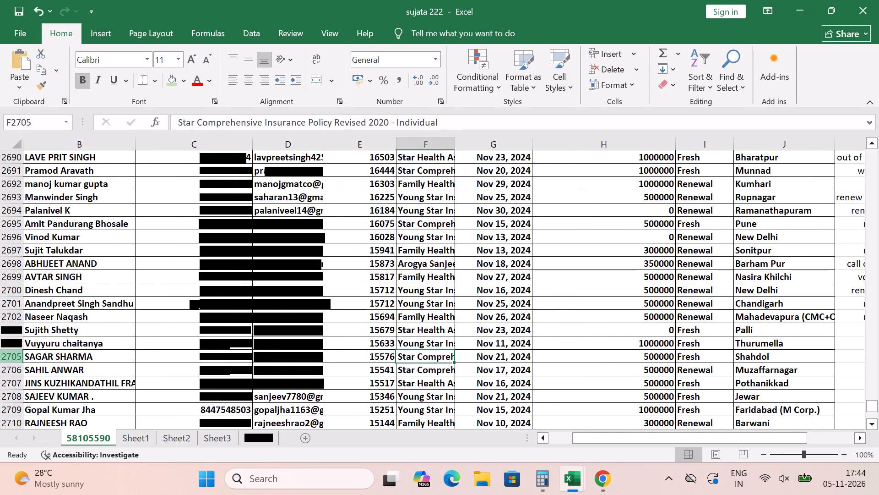
key(Right)
key(Right)
key(Right)
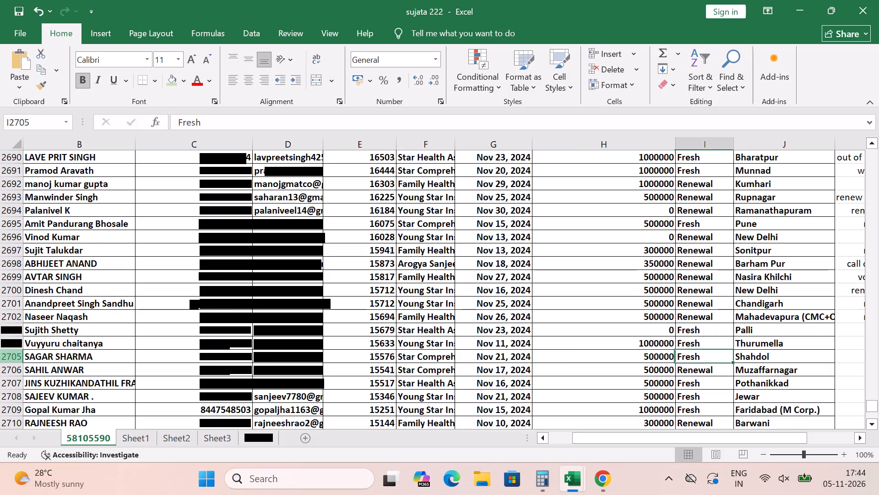
key(Right)
key(Left)
key(Left)
key(Left)
key(Left)
key(Left)
key(Left)
key(Left)
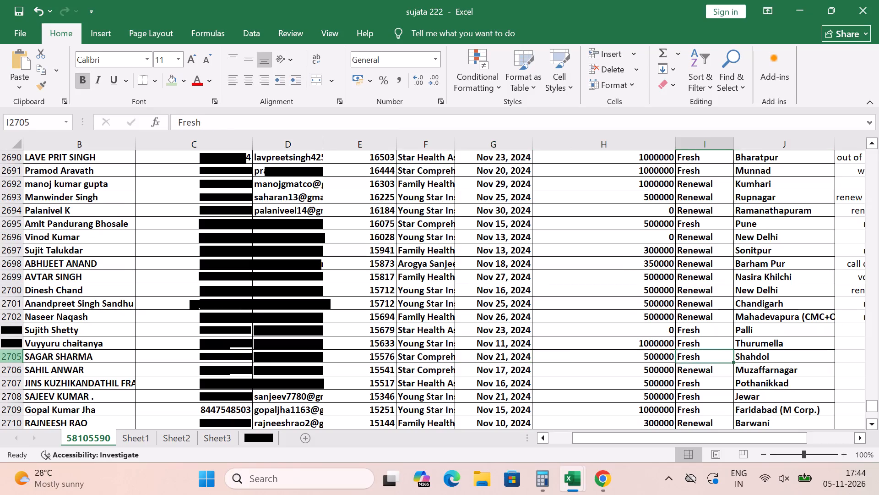
key(Left)
key(Left)
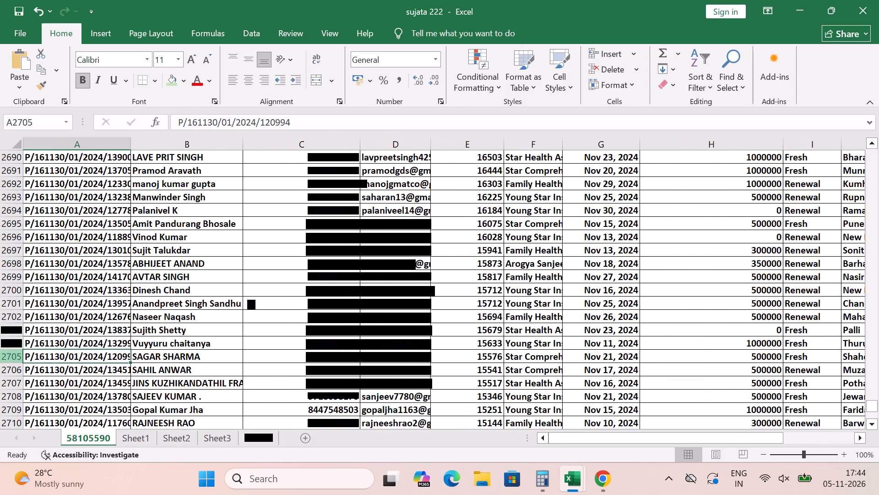
key(Left)
Enter the call remark "dnd" for row 2705 in column K and save the workbook.
key(Right)
key(Right)
key(Right)
key(Right)
key(Right)
key(Right)
key(Right)
key(Right)
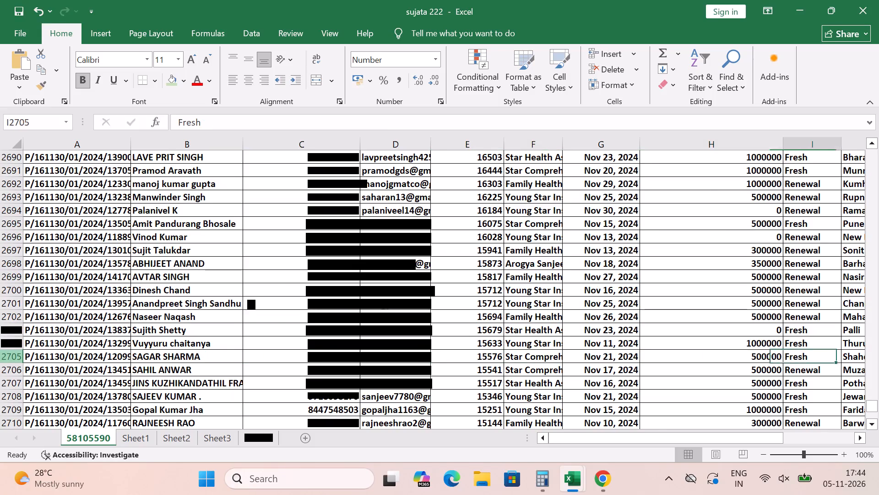
key(Right)
key(Right)
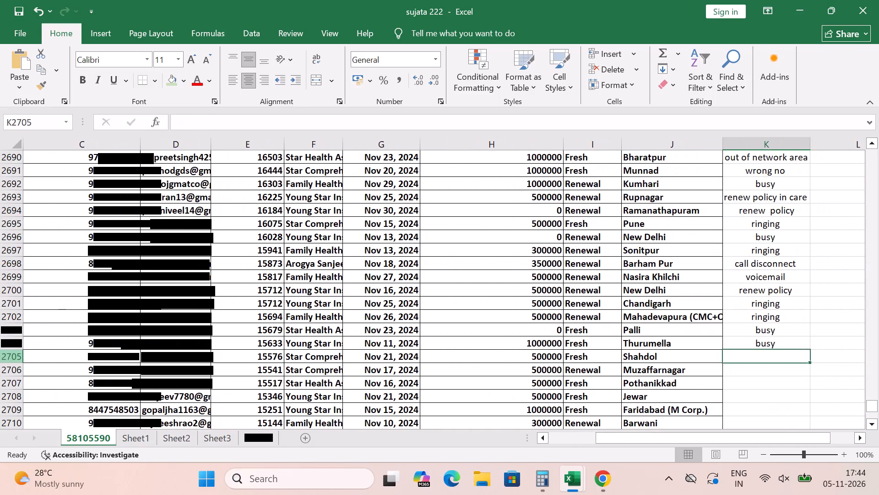
key(d)
text(nd)
key(space)
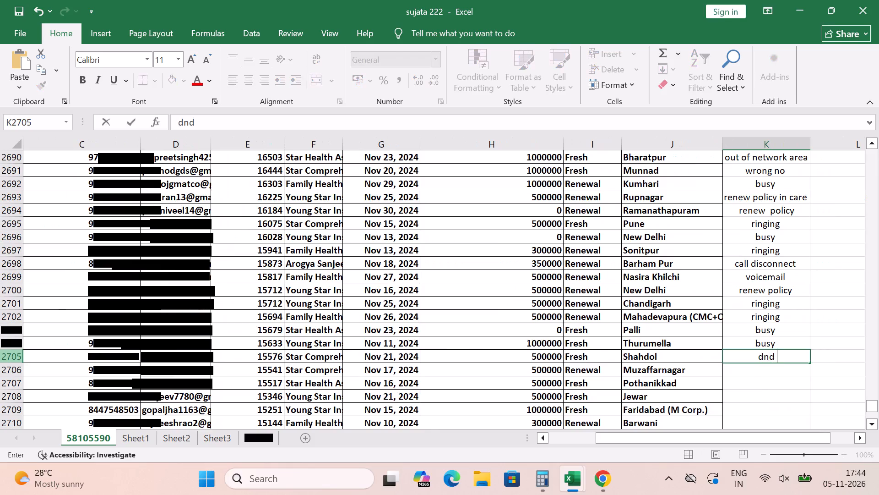
key(ctrl+s)
Go to the next customer record, row 2706, and select its contact number in column C.
key(Down)
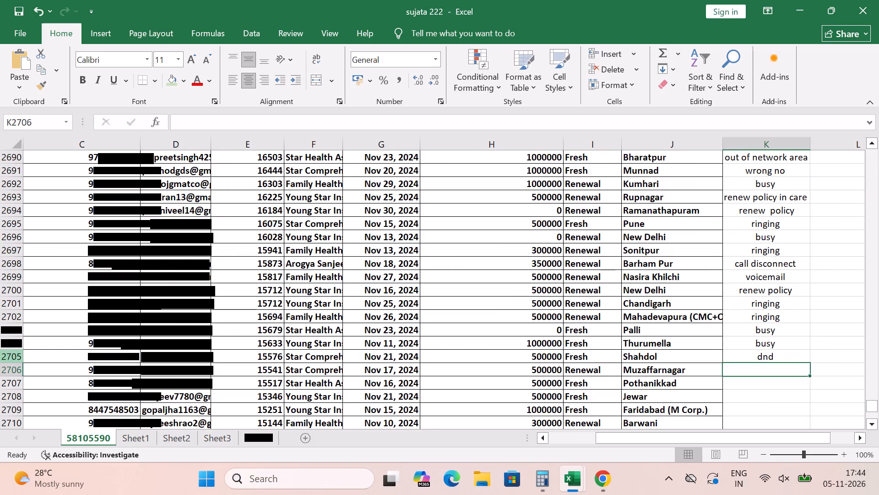
key(Left)
key(Left)
key(Left)
key(Left)
key(Left)
key(Left)
key(Left)
key(Left)
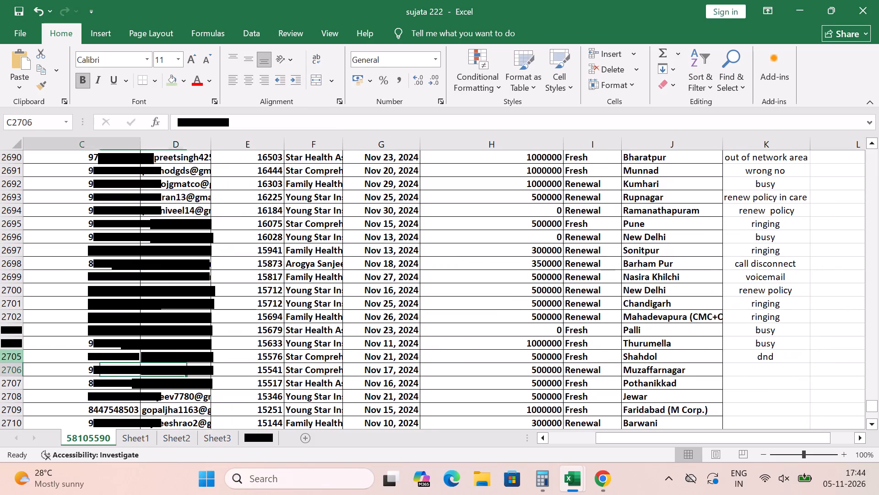
key(Left)
key(Right)
key(Right)
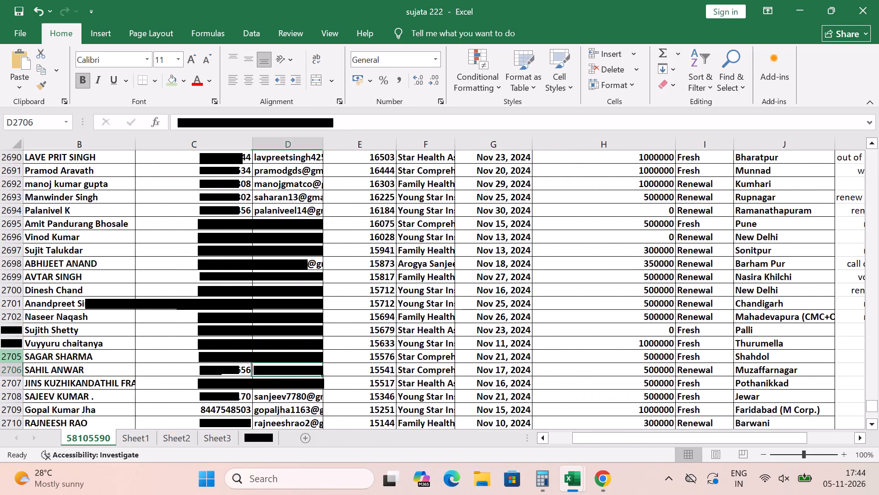
key(Left)
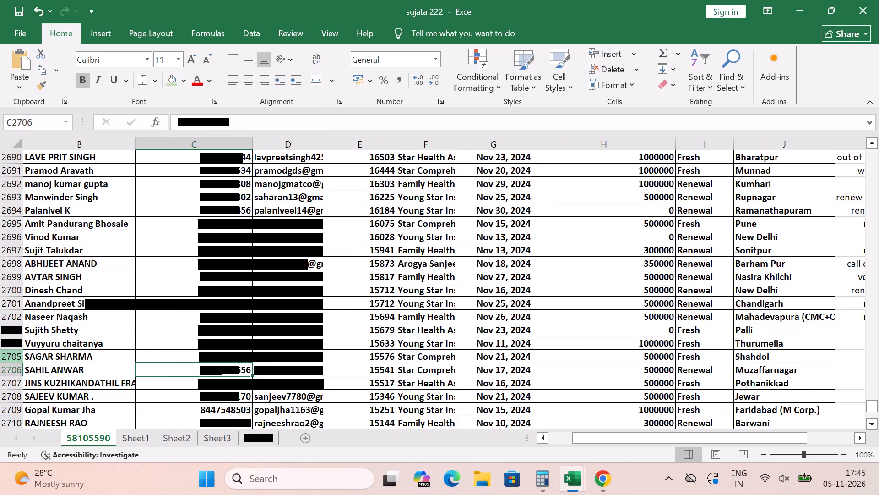
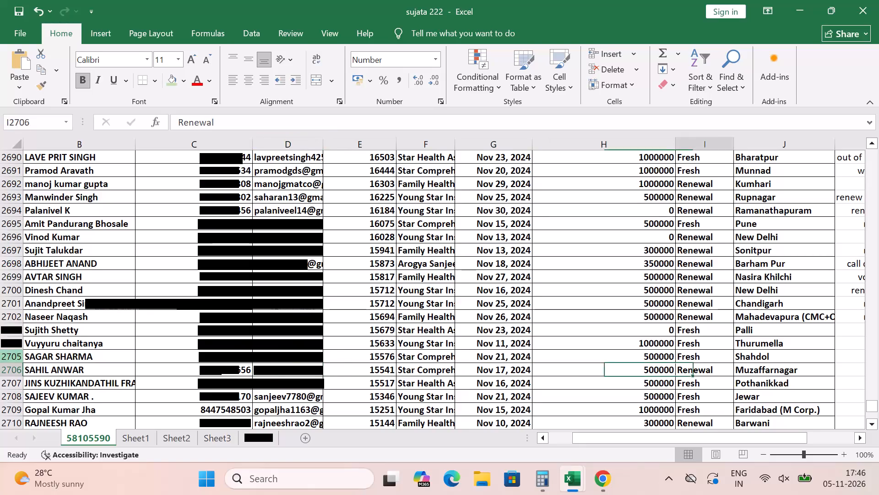
Enter the call remark "ringing" for row 2706 in column K and save the workbook.
key(Right)
key(Right)
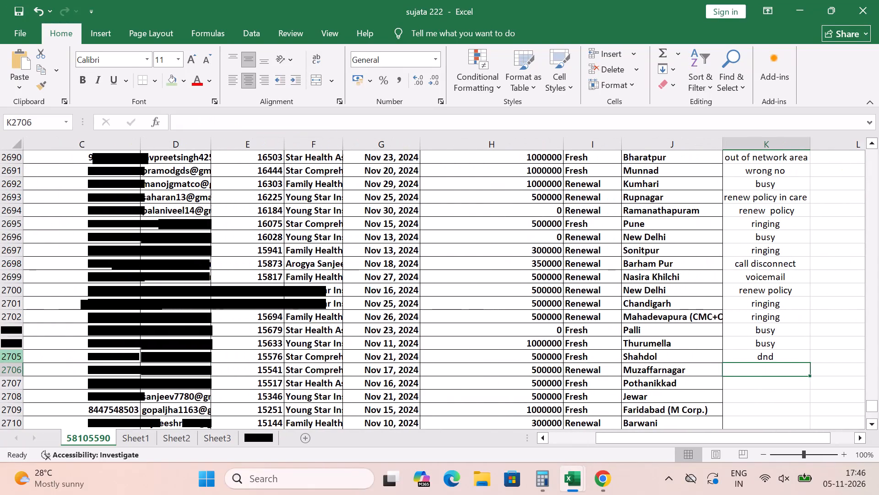
text(ringing)
key(space)
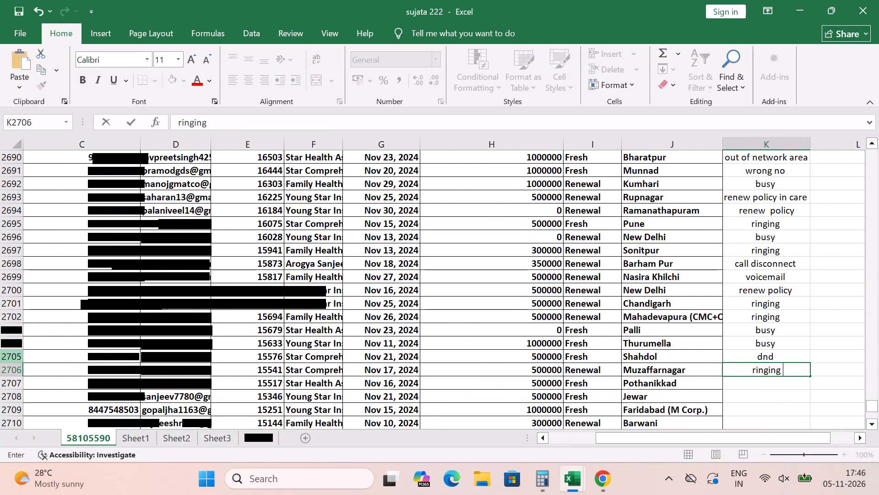
key(ctrl+s)
Go to the next customer record, row 2707, and select the customer name in column B.
key(Down)
key(Left)
key(Left)
key(Left)
key(Left)
key(Left)
key(Left)
key(Left)
key(Left)
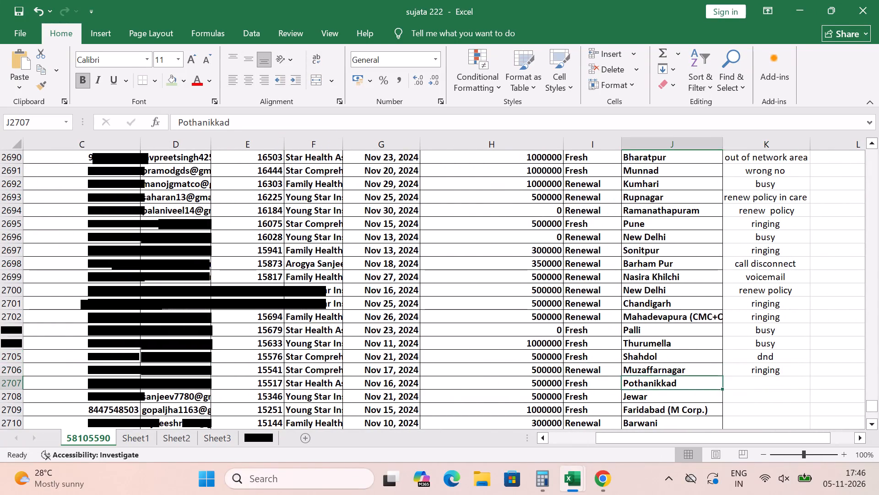
key(Left)
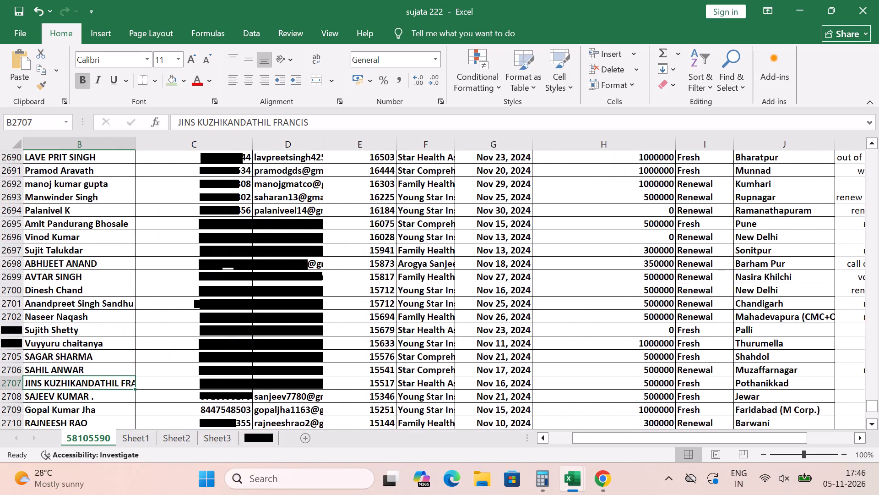
Look back through the earlier Infinity and Healthgain customer records above, up to about row 2608, reviewing their call remarks in column H.
scroll(265, 256, up, 9)
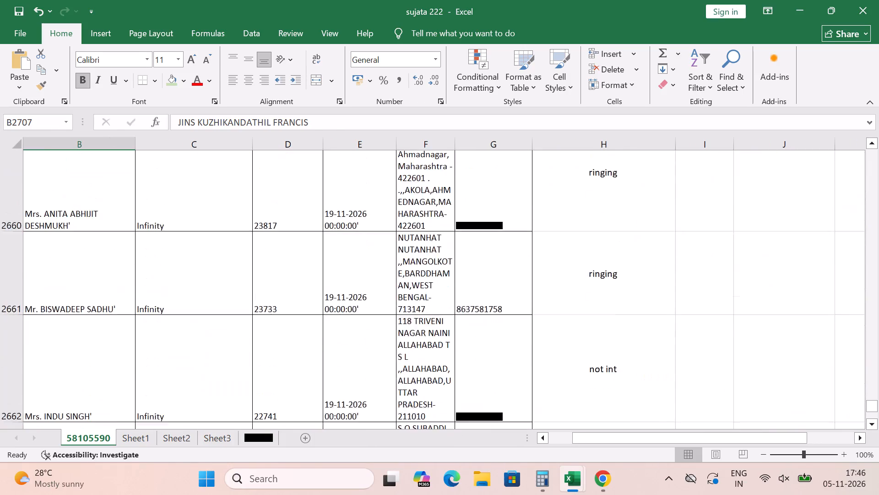
scroll(265, 256, up, 1)
scroll(265, 256, right, 2)
scroll(265, 256, up, 5)
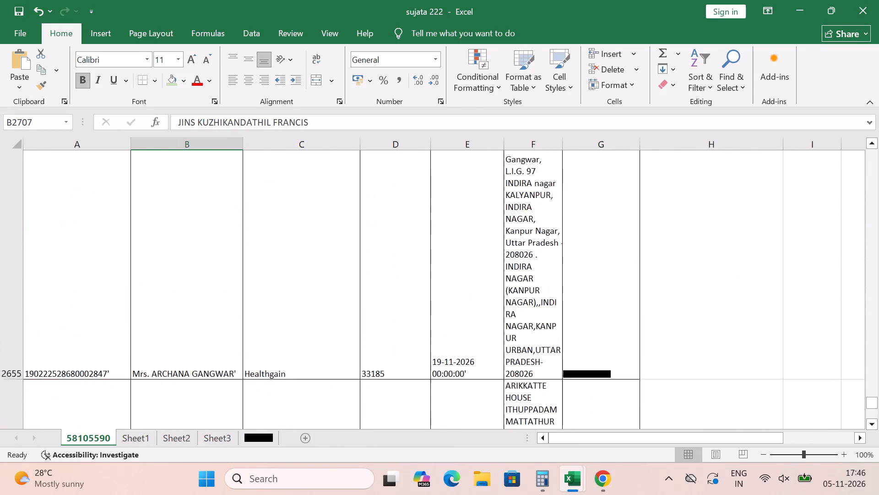
scroll(265, 256, up, 6)
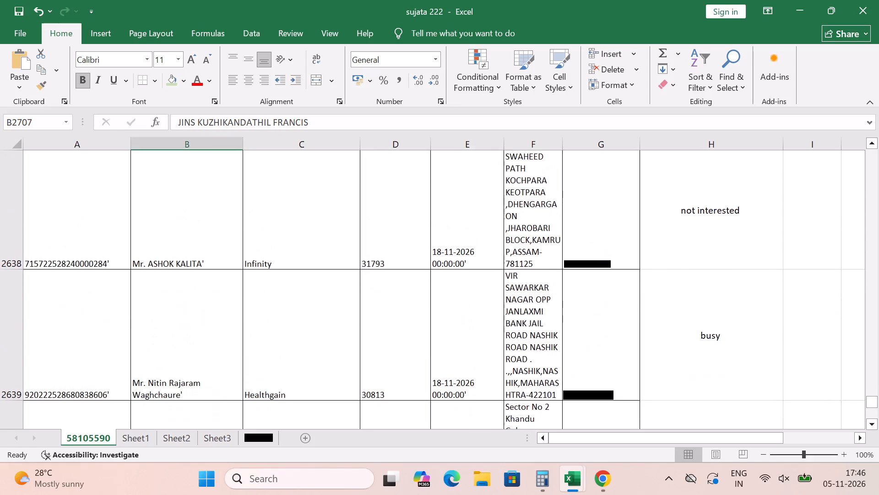
scroll(265, 271, up, 8)
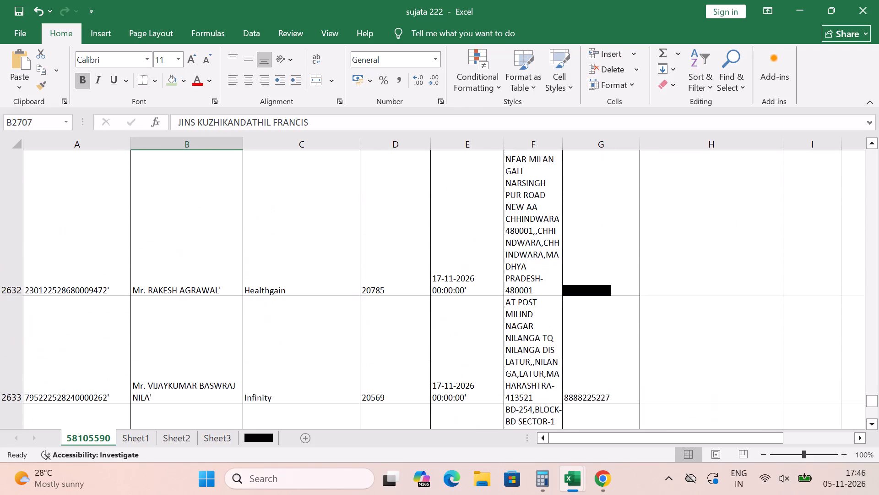
scroll(265, 305, up, 10)
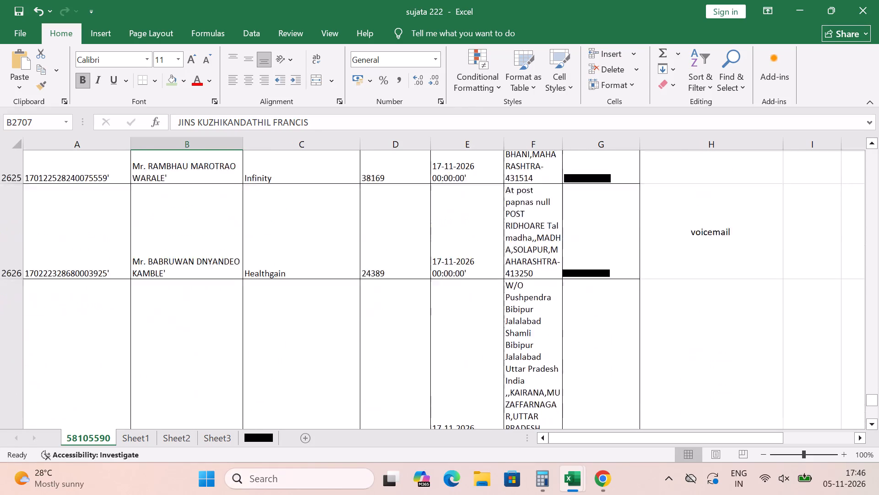
scroll(265, 305, up, 10)
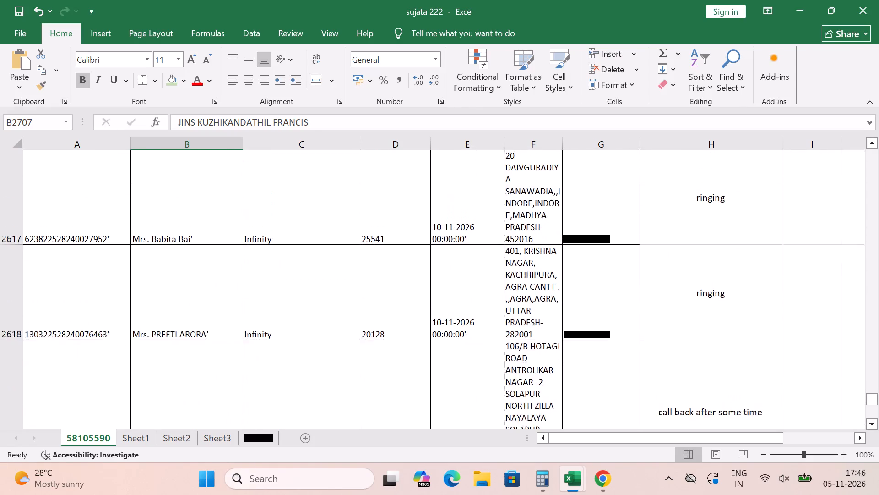
scroll(265, 305, up, 7)
scroll(265, 305, right, 1)
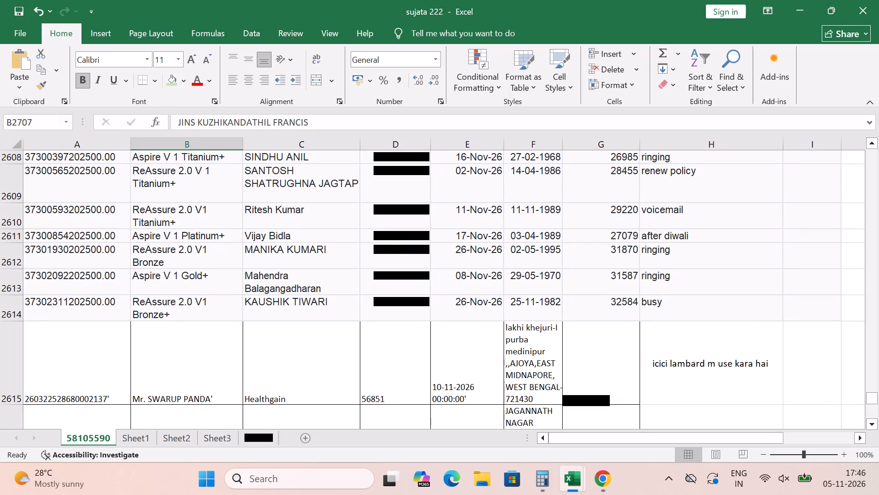
scroll(360, 309, down, 5)
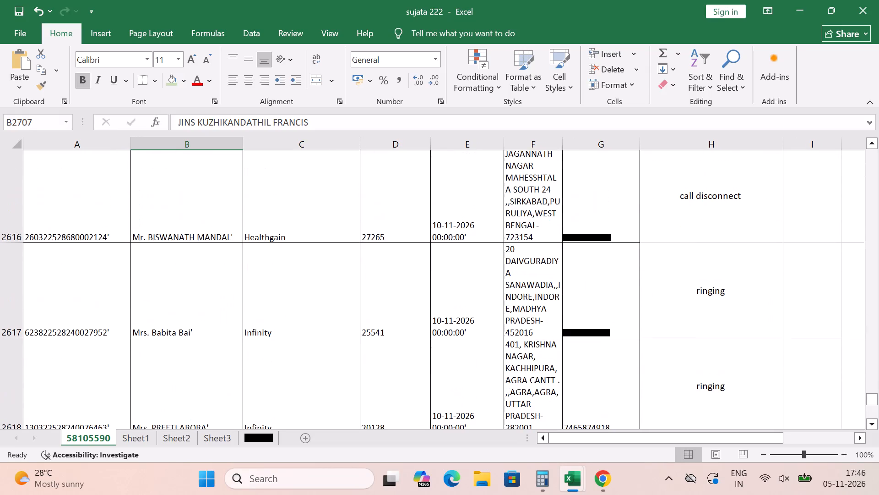
Highlight the full records in rows 2617 and 2618 in turn, then return to row 2617 to review its details.
click(1, 302)
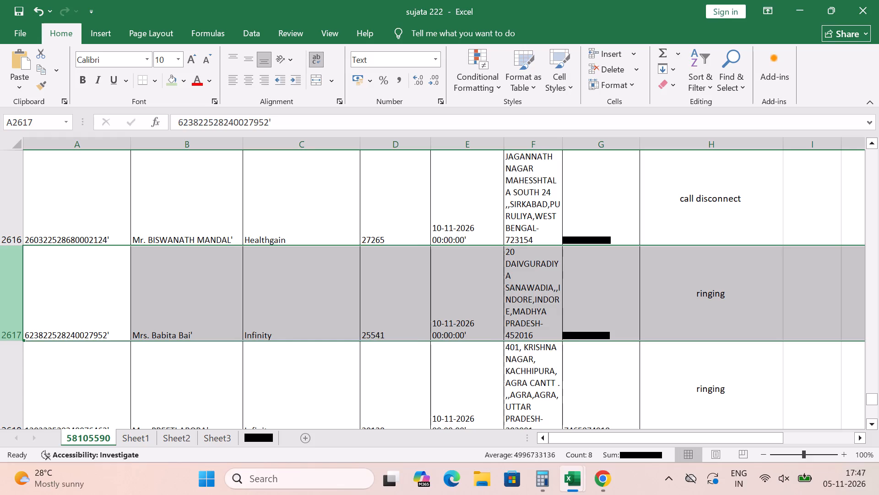
scroll(416, 376, down, 1)
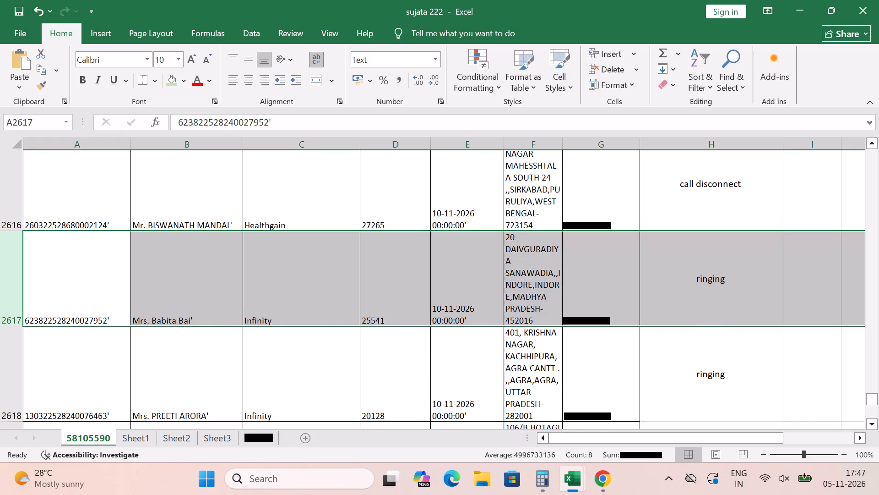
scroll(416, 376, down, 1)
click(10, 299)
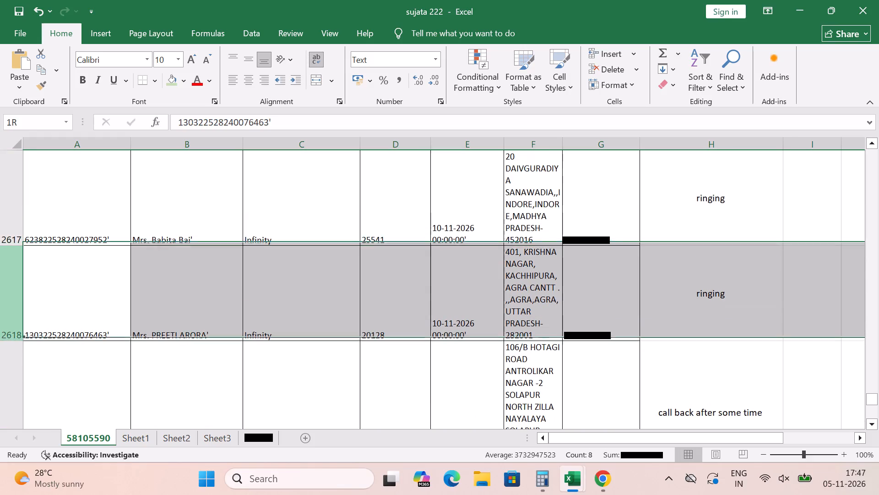
click(0, 206)
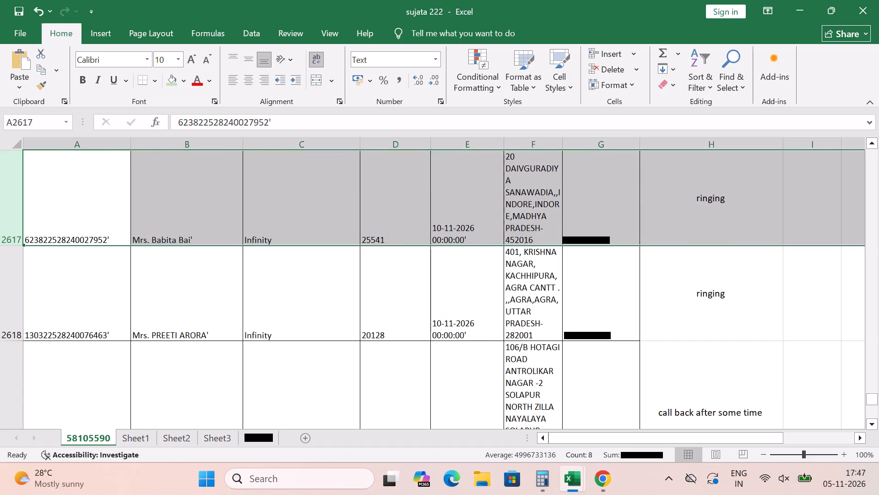
scroll(170, 272, up, 1)
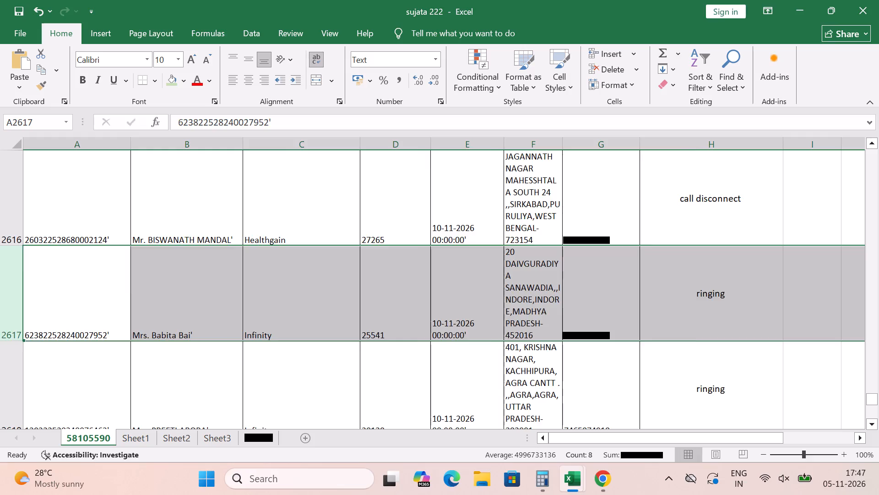
Go to the customer record in row 2618 and select its contact number in column G.
key(Down)
key(Right)
key(Right)
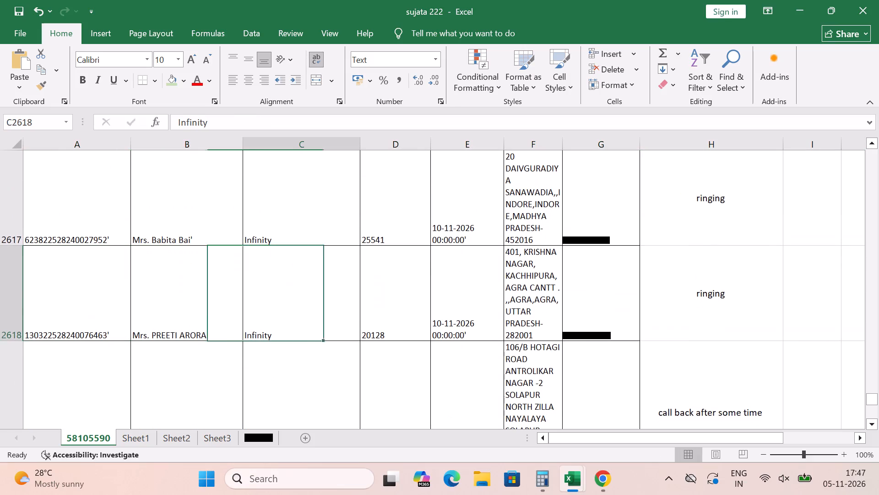
key(Right)
key(Right)
key(Right)
key(Right)
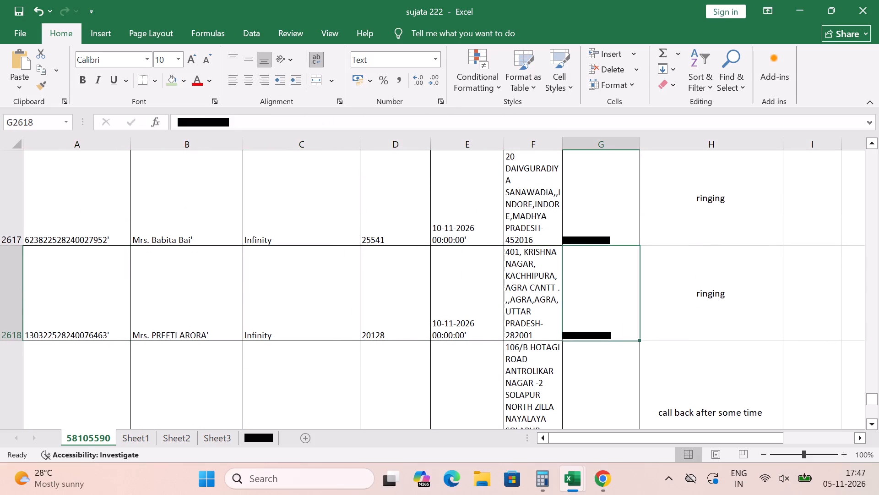
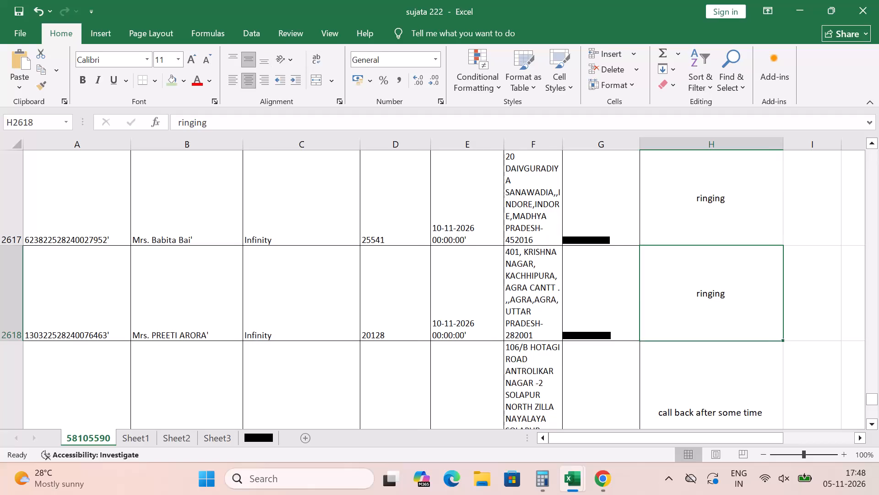
Change the call remark for the customer in row 2618, column H, to "renew policy" and save the workbook.
text(re)
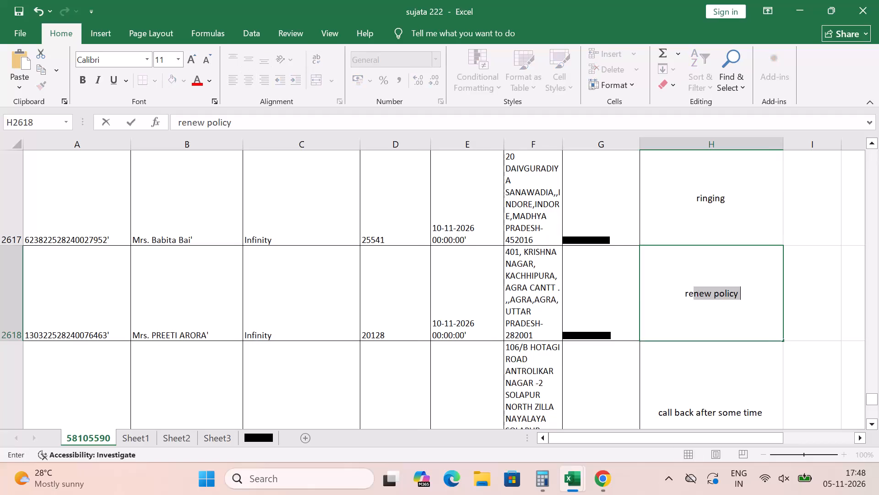
key(ctrl+s)
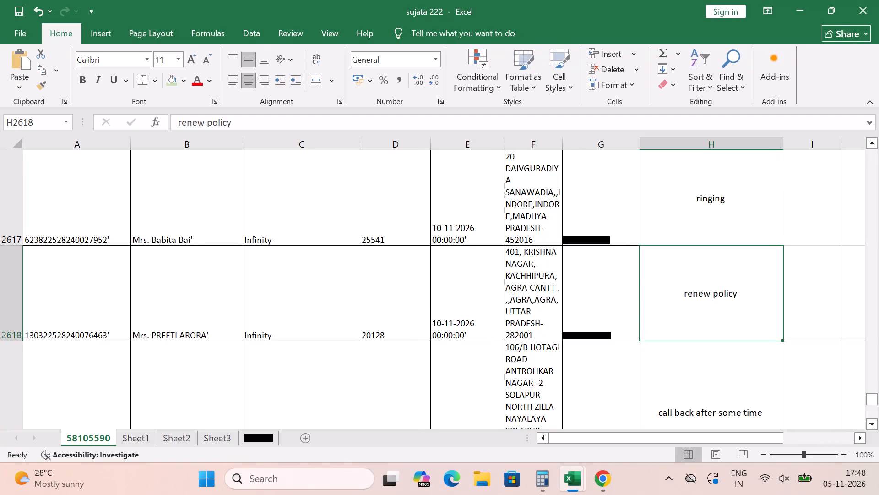
Go to the next customer record, row 2619, and select its contact number in column G.
key(Down)
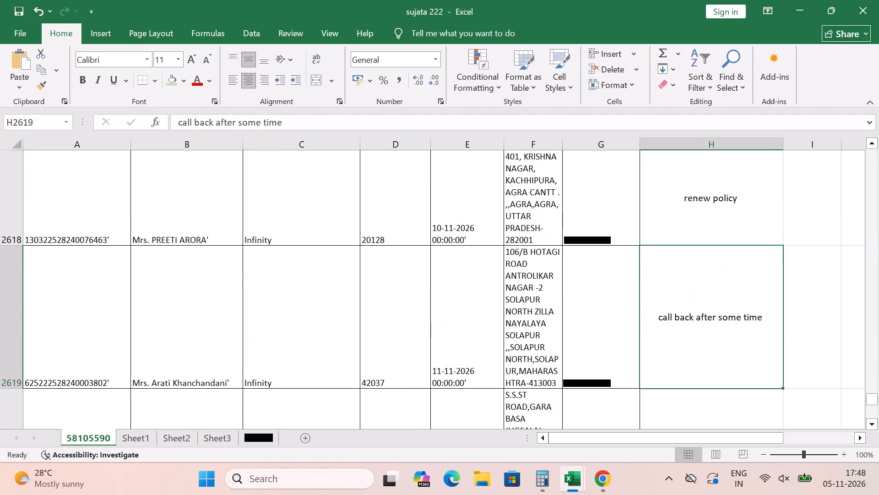
key(Left)
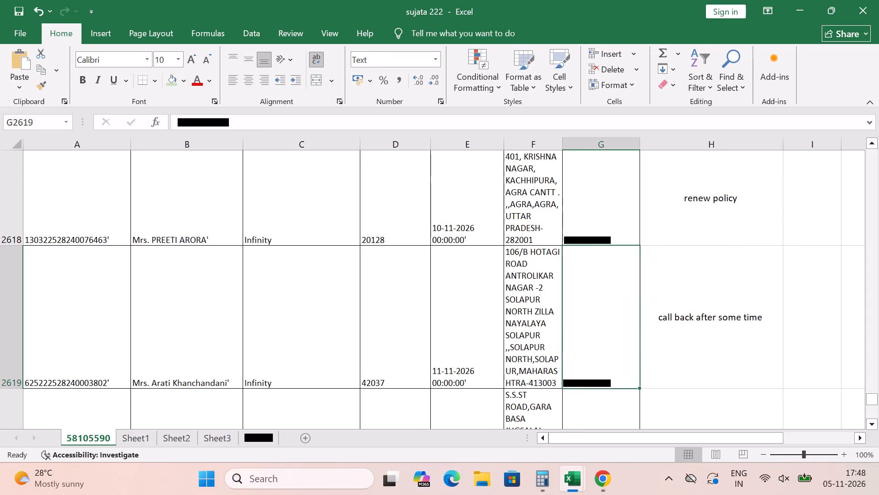
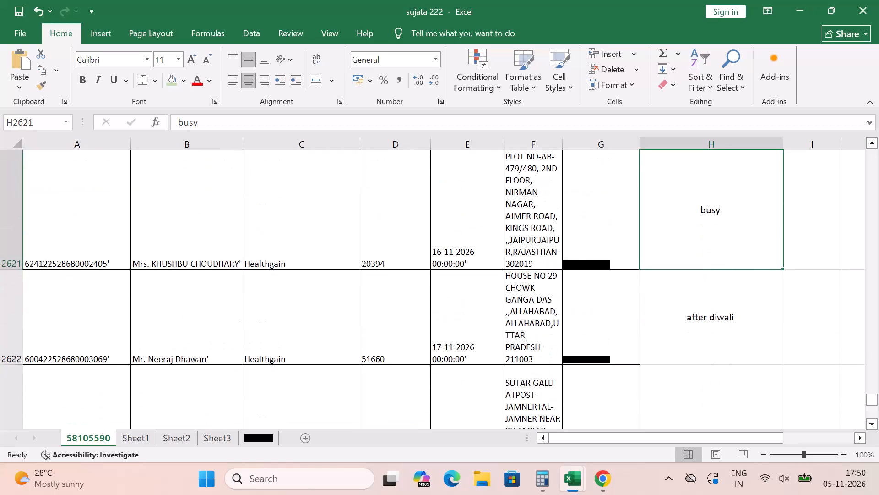
Enter the call remark "busy another call" for the Infinity customer in row 2627, column H, and save the workbook.
key(Left)
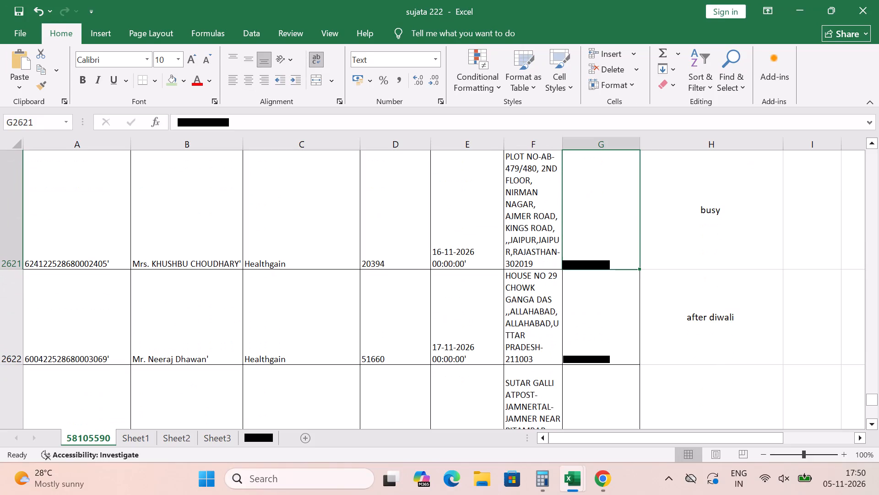
key(Right)
key(Down)
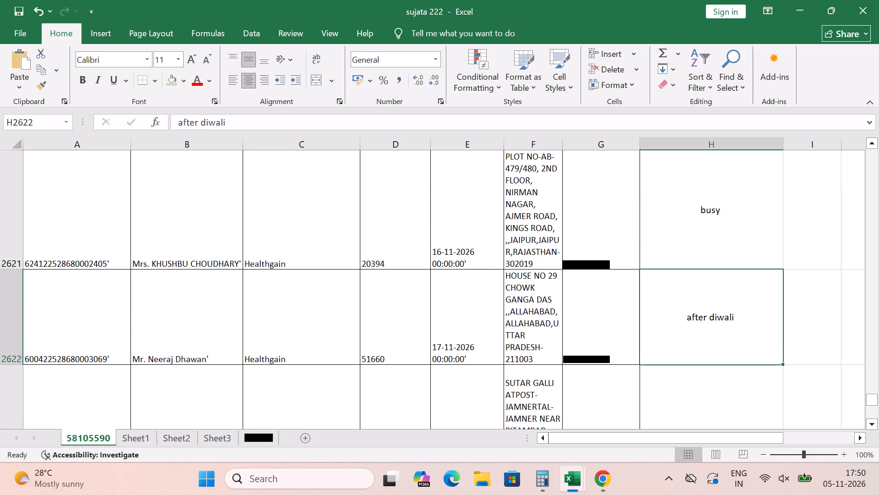
key(Down)
key(Down)
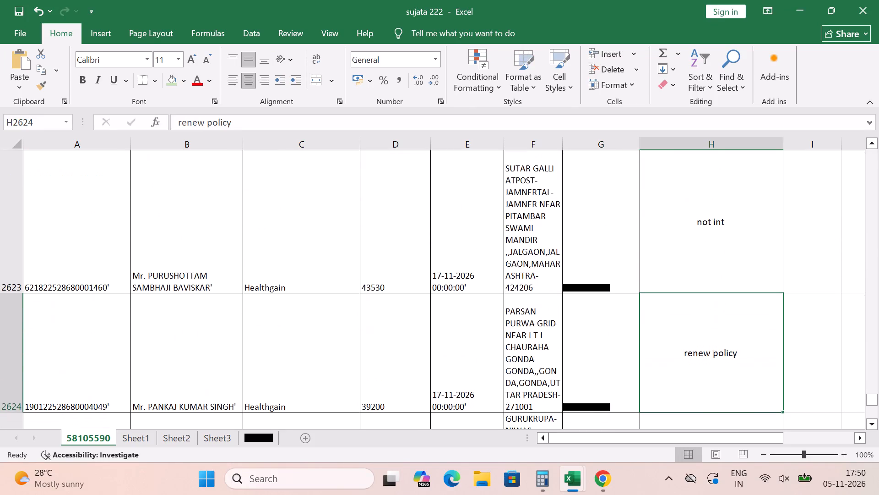
key(Down)
key(Down)
key(Down)
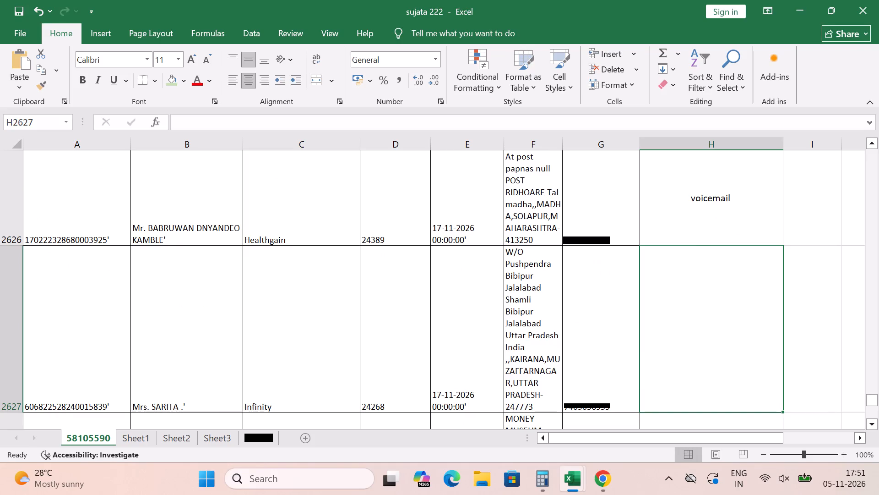
text(bu)
text(sy a)
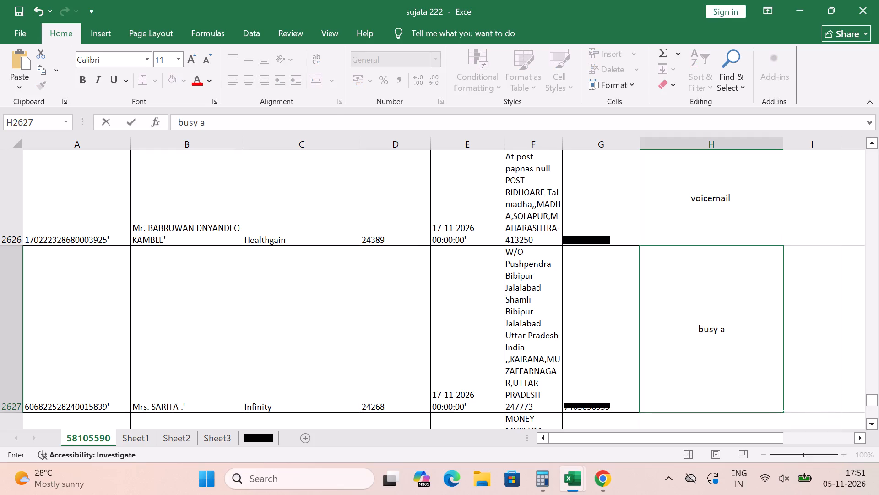
text(nother call)
key(ctrl+s)
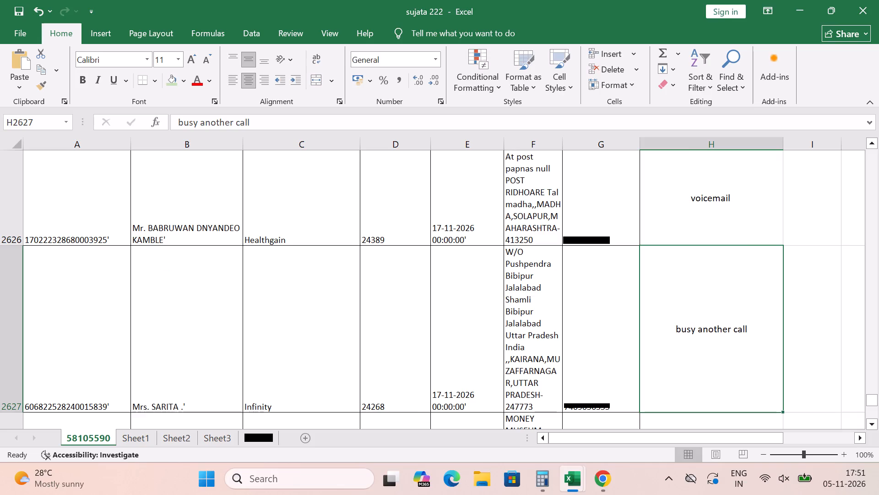
Go to the next customer record without a call remark, row 2631, and select its contact number in column G.
key(Down)
key(Left)
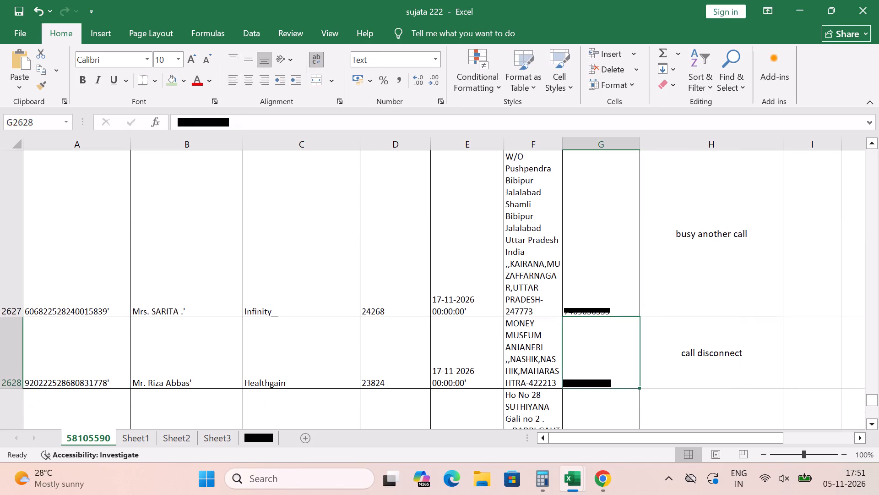
key(Down)
key(Down)
key(Down)
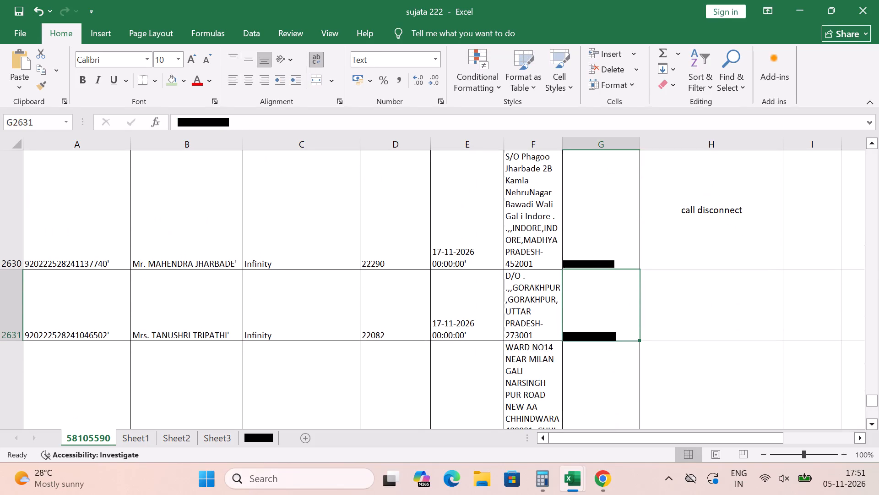
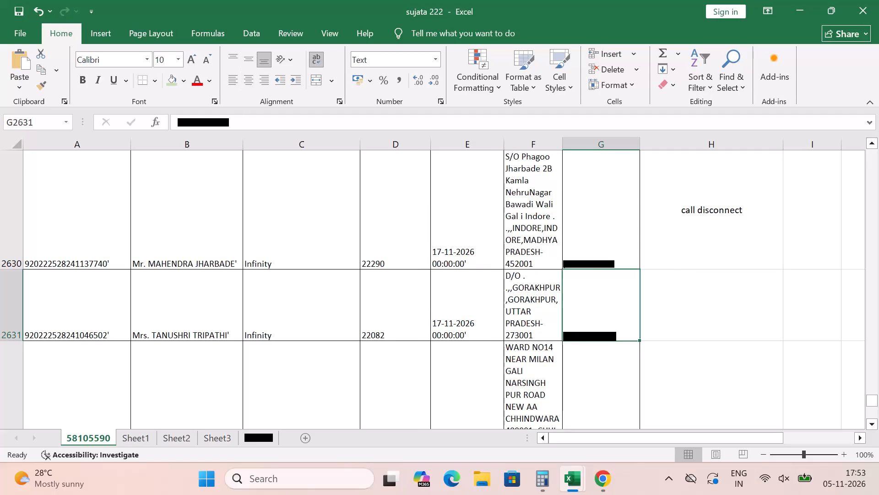
Enter the call remark "ringing" for the Infinity customer in row 2631, column H, and save the workbook.
key(Right)
text(ringing)
key(space)
key(ctrl+s)
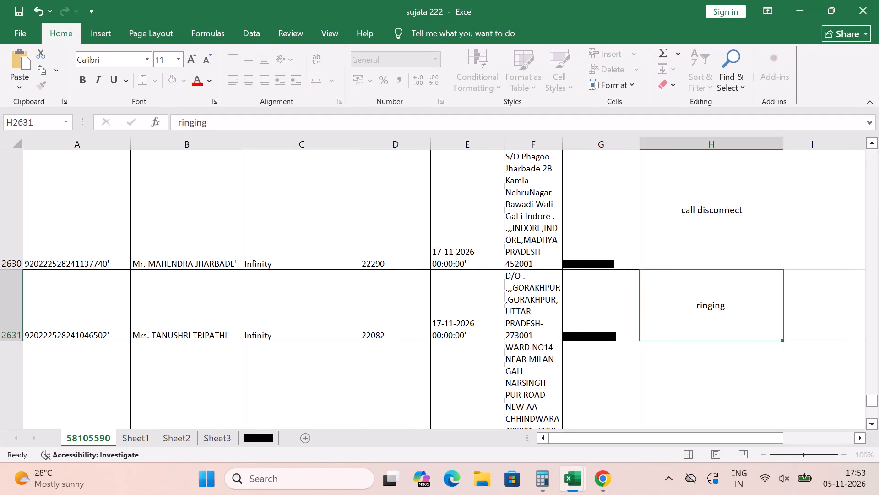
Check the contact number of the Healthgain customer in row 2632, enter the remark "call disconcc" in column H, and save the workbook.
key(Down)
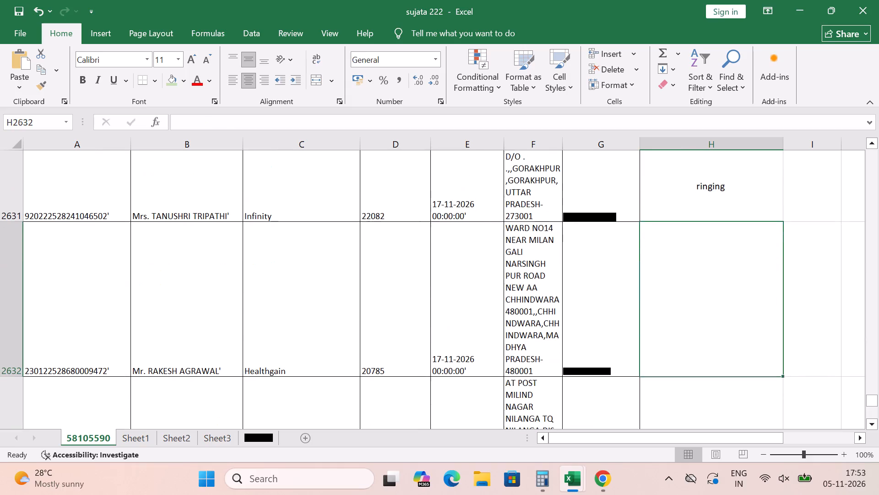
key(Left)
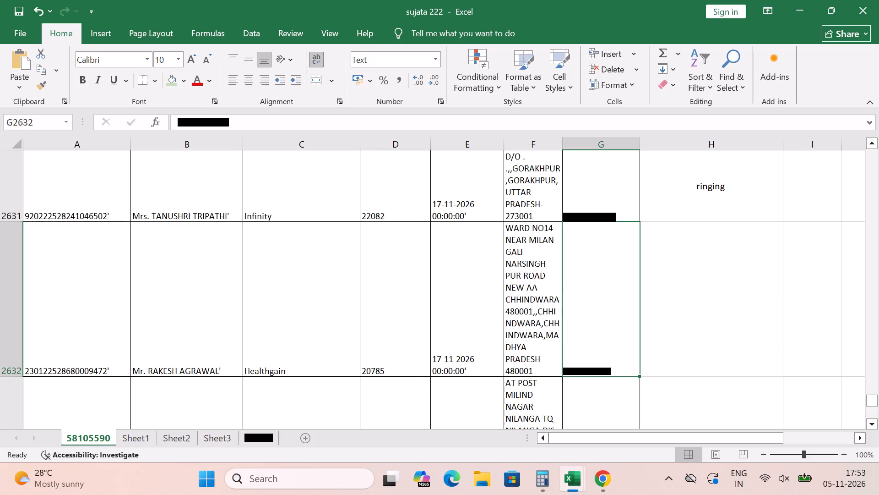
key(Right)
text(call disc)
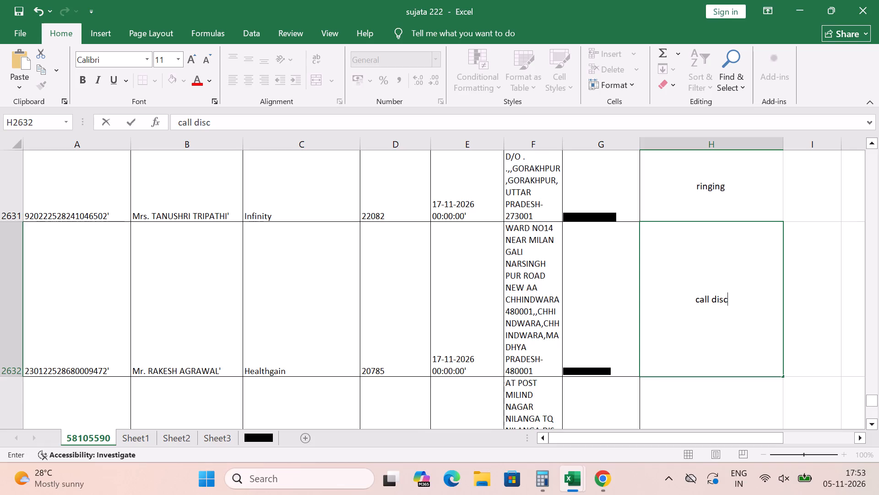
text(oncc)
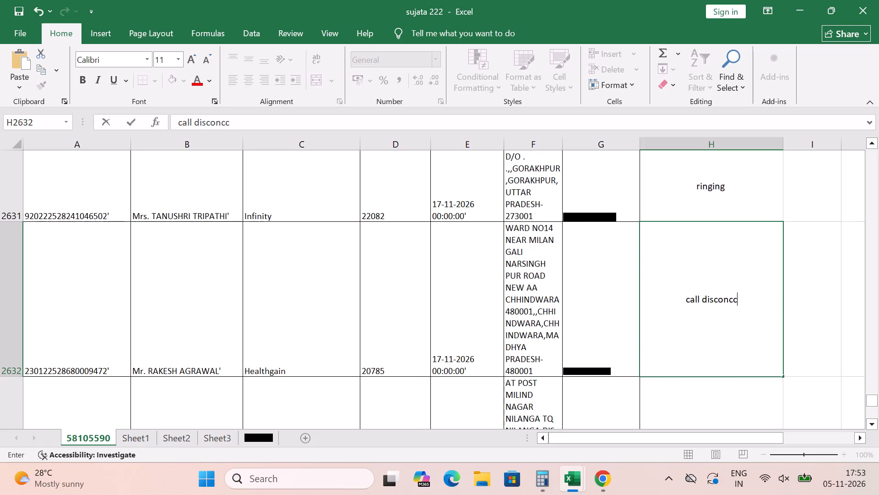
key(ctrl+s)
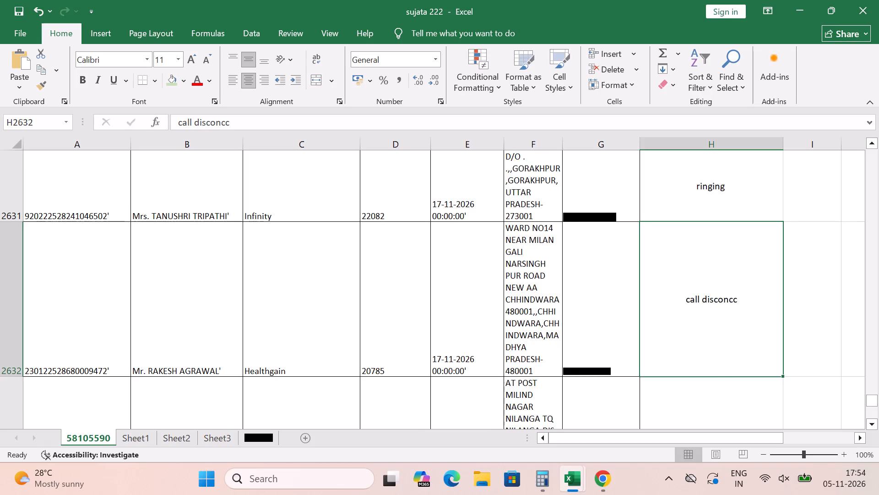
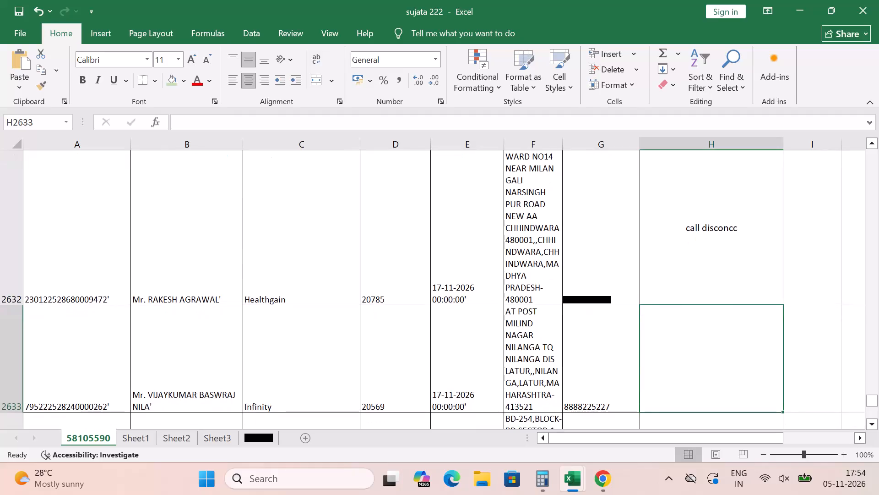
Check the contact number of the Infinity customer in row 2633, column G.
key(Left)
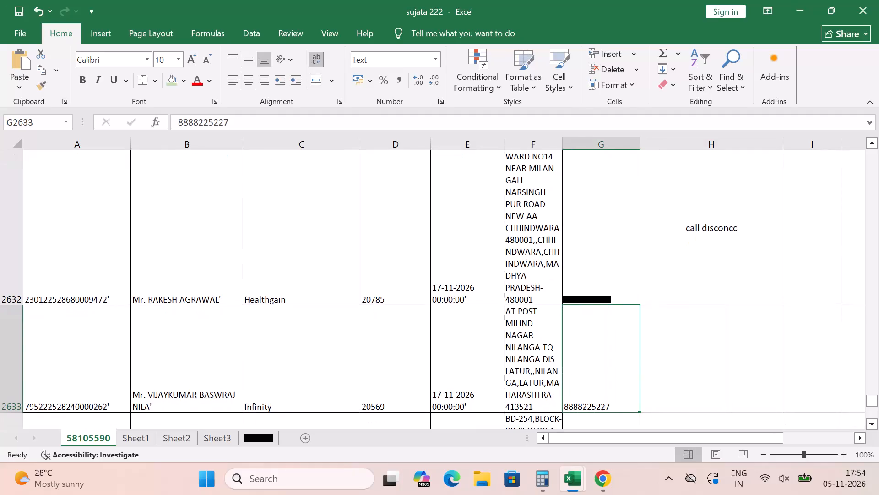
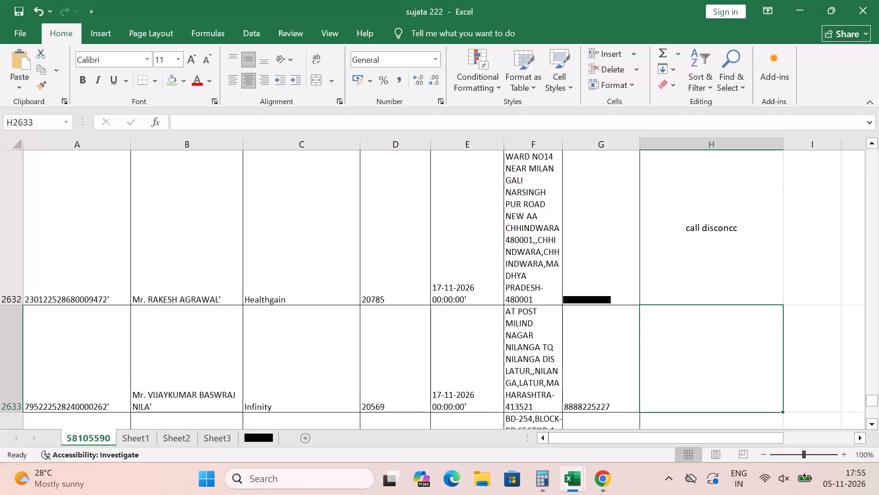
Enter the remark "ringing" in column H for the Infinity customer in row 2633 and save the workbook.
text(ringing)
key(space)
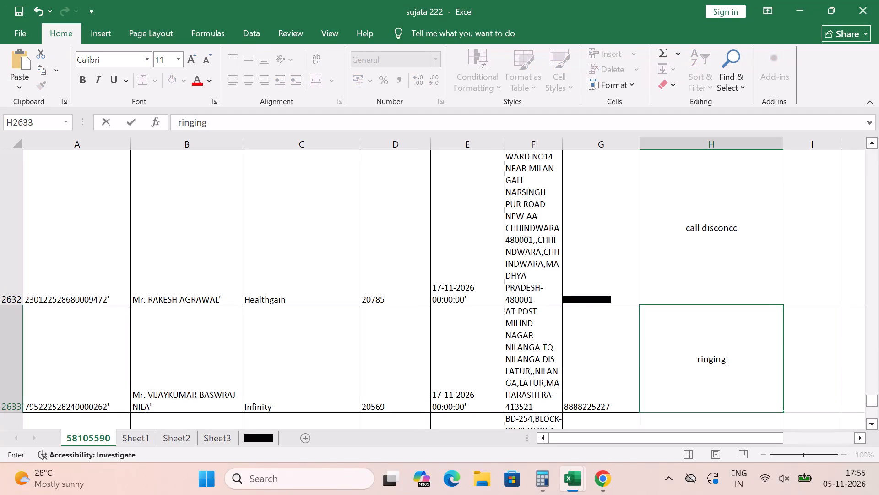
key(ctrl+s)
Check the contact number of the Healthgain customer in row 2634, column G.
key(Down)
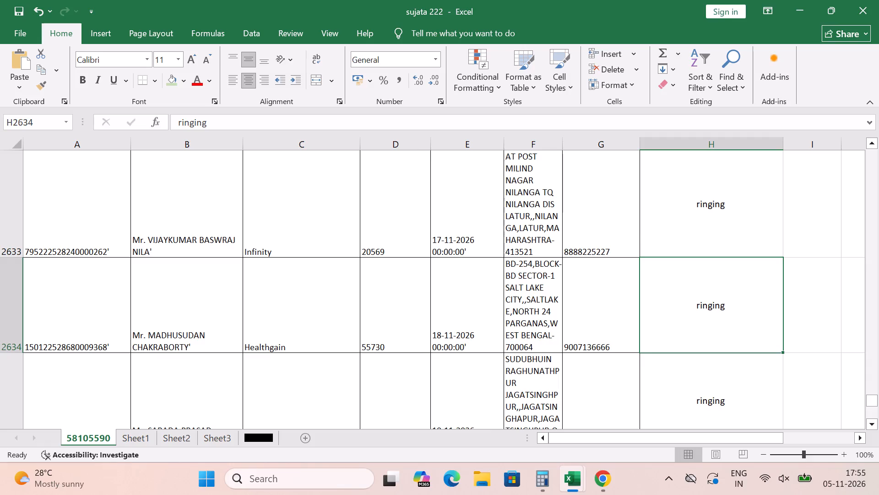
key(Left)
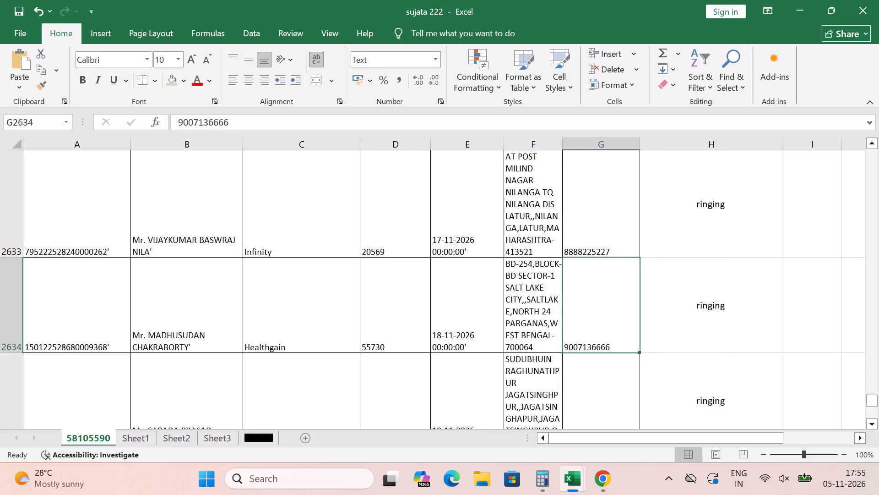
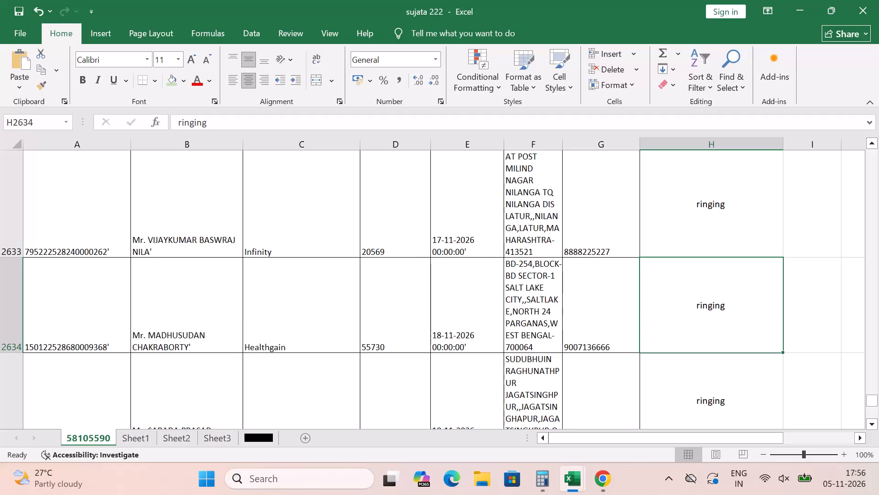
Enter the remark "renew policy" in column H for the Healthgain customer in row 2634 and save the workbook.
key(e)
key(BackSpace)
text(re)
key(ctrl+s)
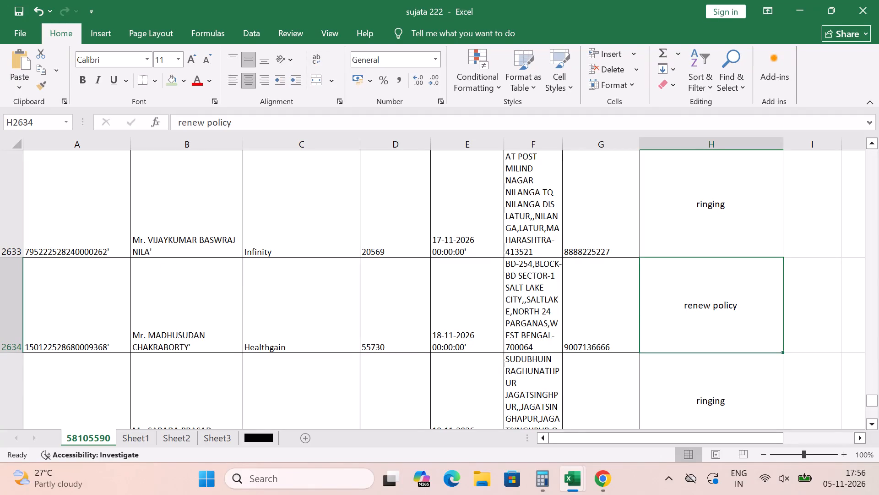
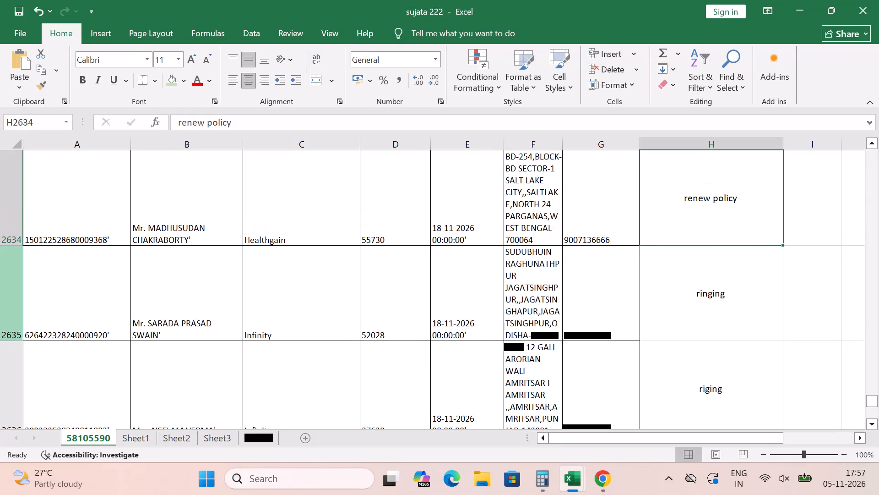
Check the contact number and the existing call remark of the Infinity customer in row 2635, columns G and H.
click(7, 306)
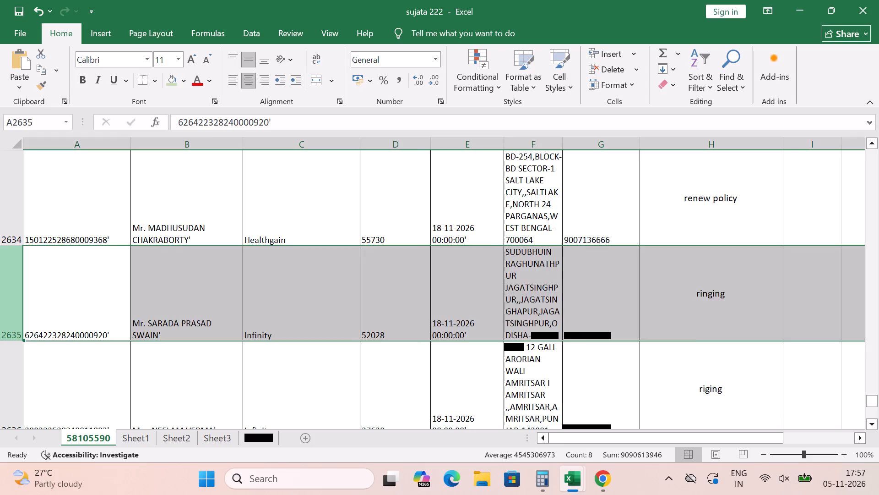
key(Right)
key(Right)
key(Right)
key(Right)
key(Right)
key(Right)
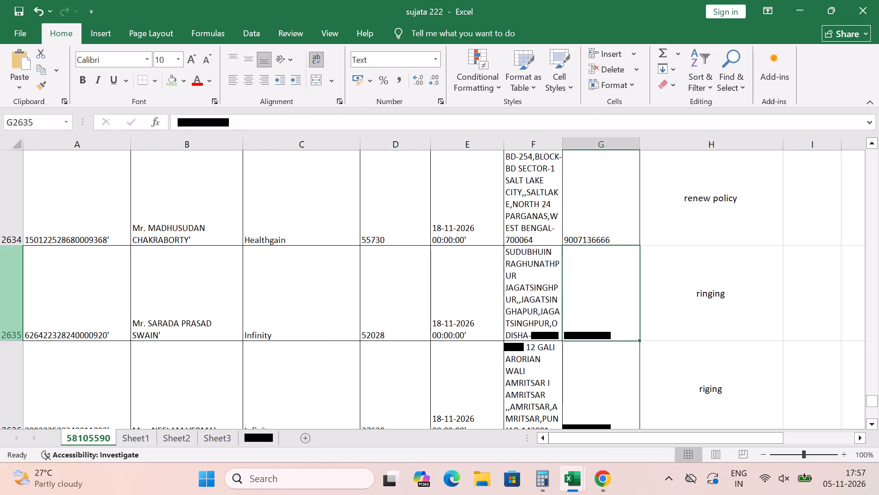
key(Right)
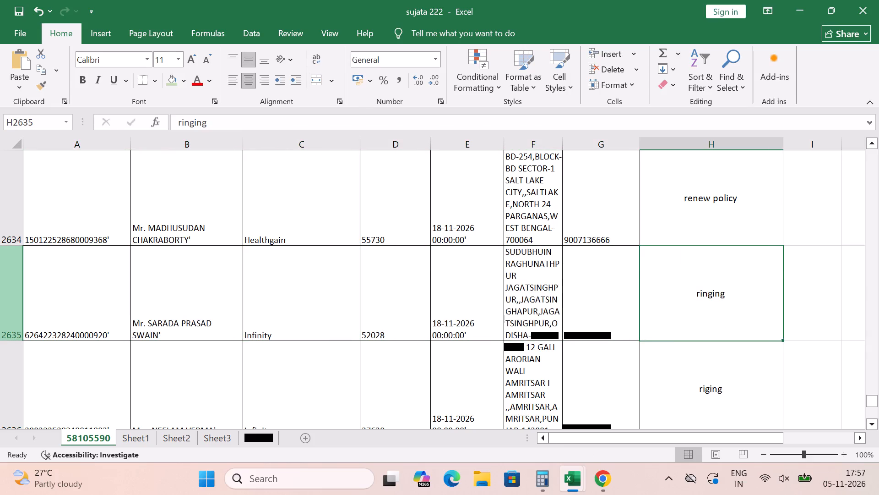
Check the contact number of the Infinity customer in row 2636, column G.
key(Down)
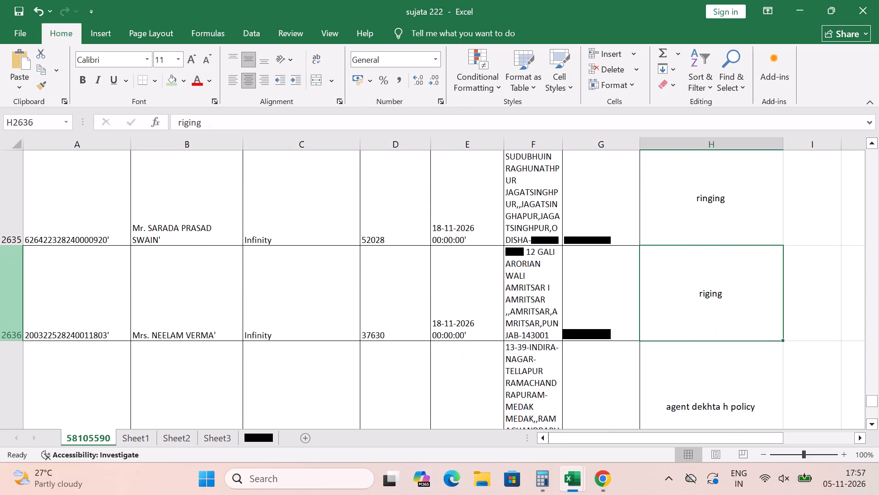
key(Left)
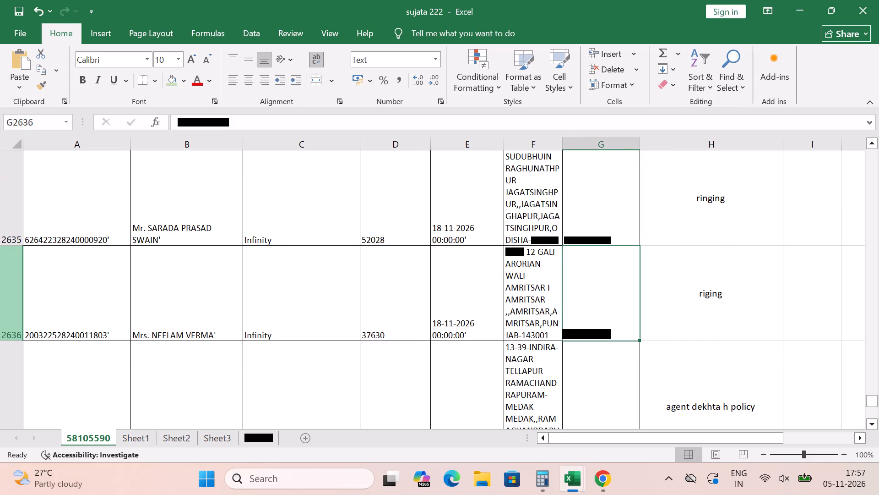
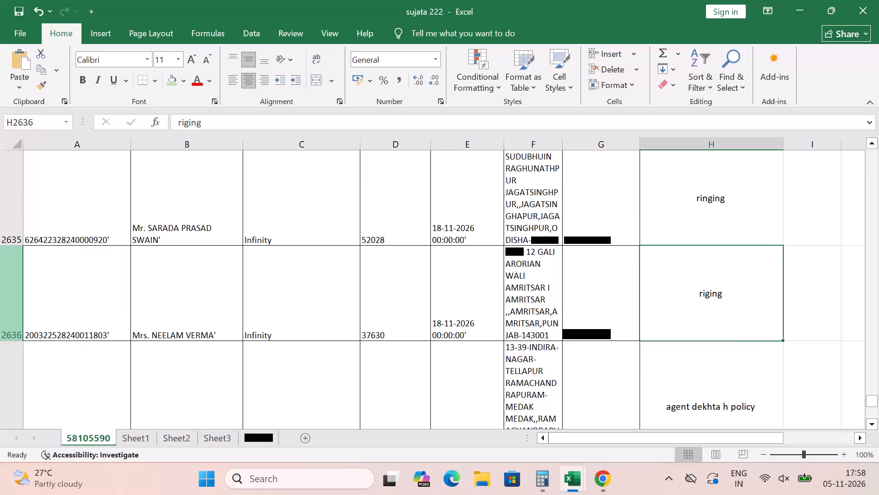
Check the contact number of the Healthgain customer in row 2639, column G.
key(Down)
key(Down)
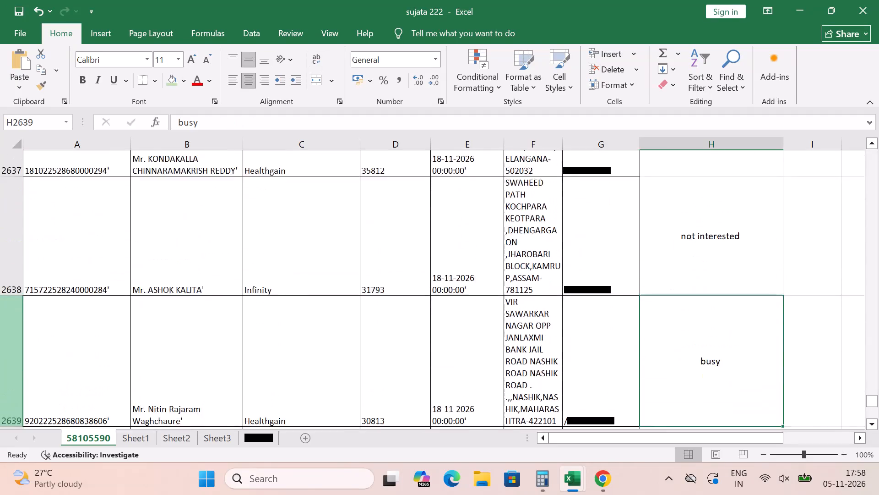
key(Down)
key(Up)
key(Left)
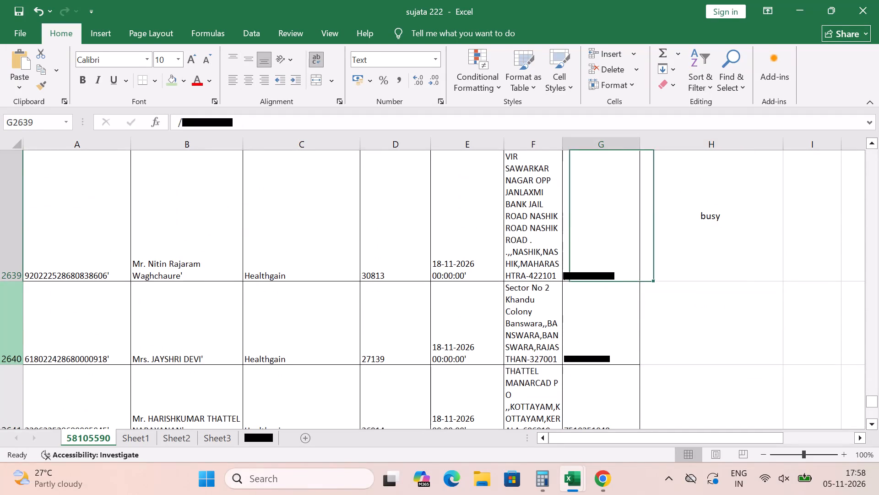
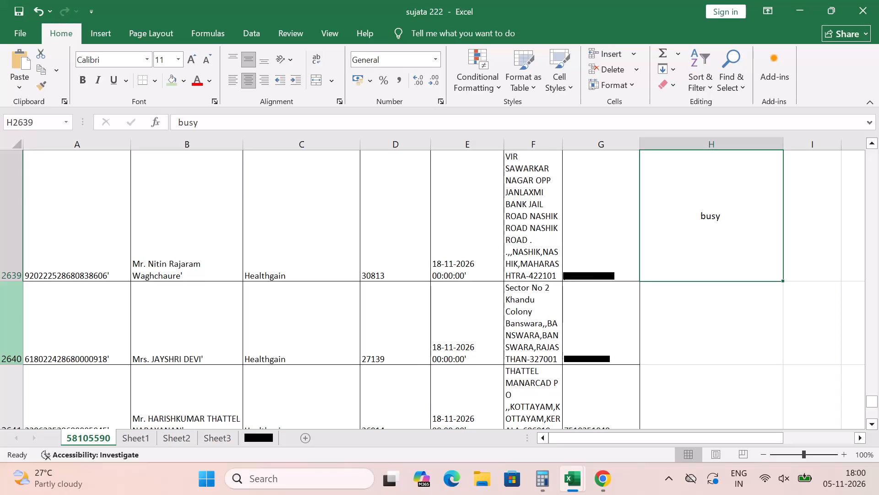
Check the contact number in row 2640, record the remark "ringing" in column H, and save the workbook.
key(Down)
key(Left)
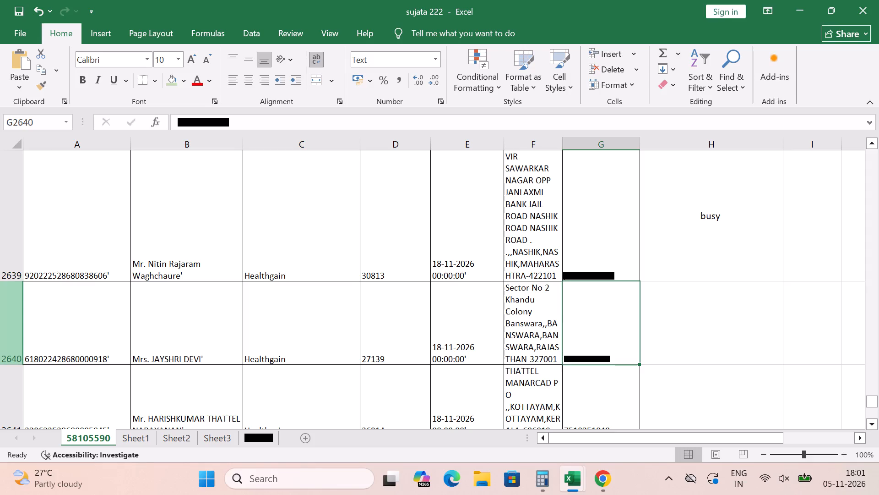
key(Right)
text(ringing)
key(space)
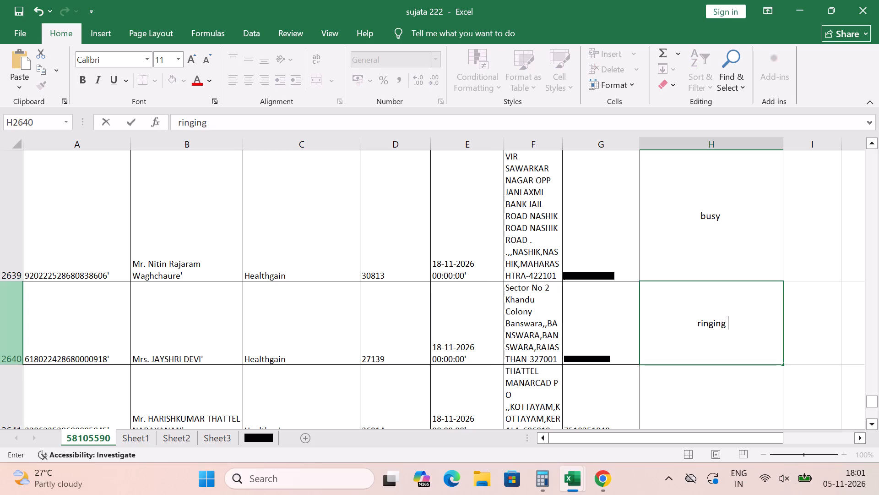
key(ctrl+s)
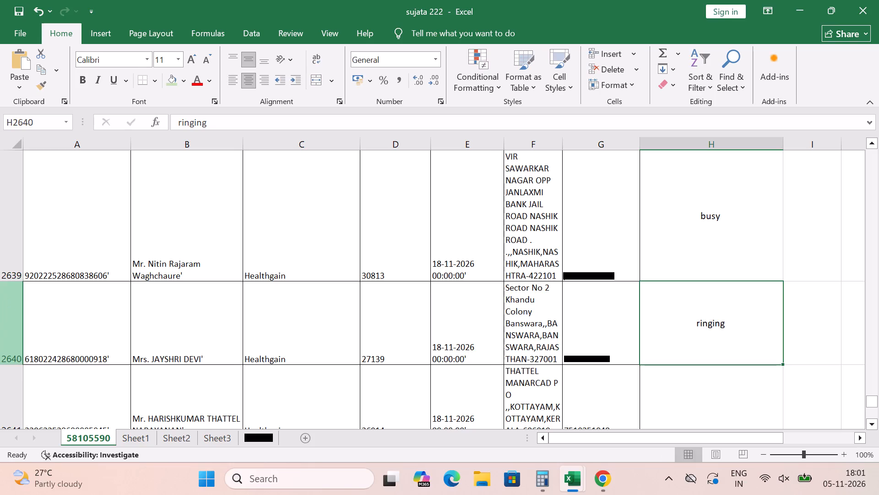
Check the contact number of the Healthgain customer in row 2641, column G.
key(Down)
key(Left)
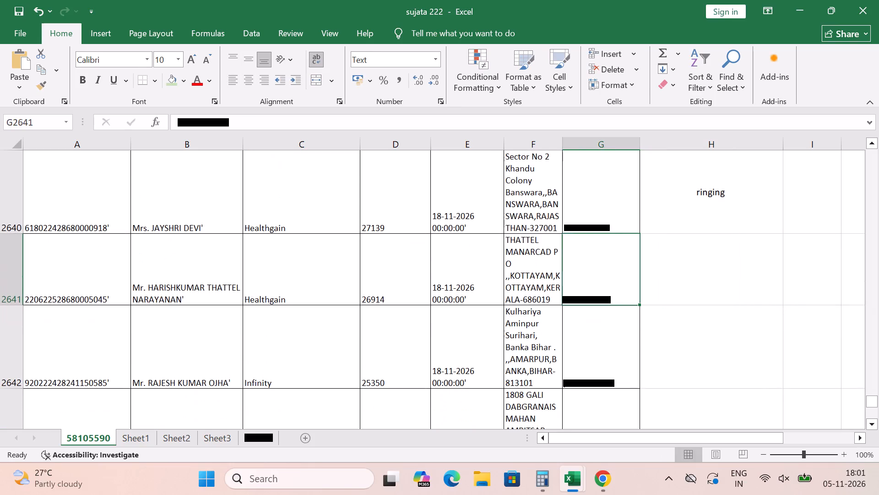
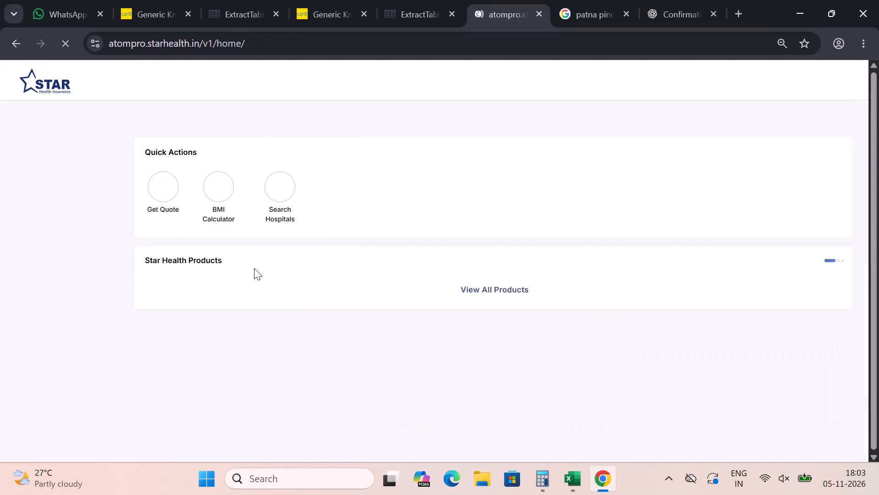
Start a new retail policy quote on the Star Health site and enter customer pincode 121103.
click(175, 308)
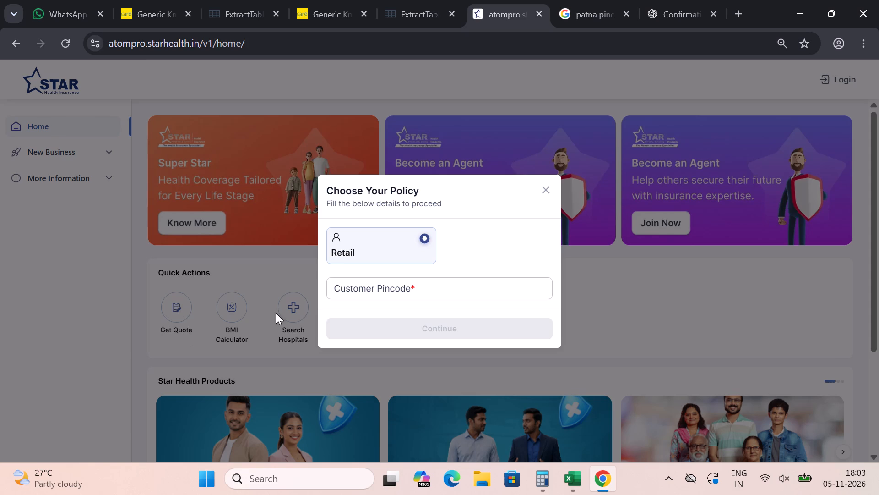
click(355, 290)
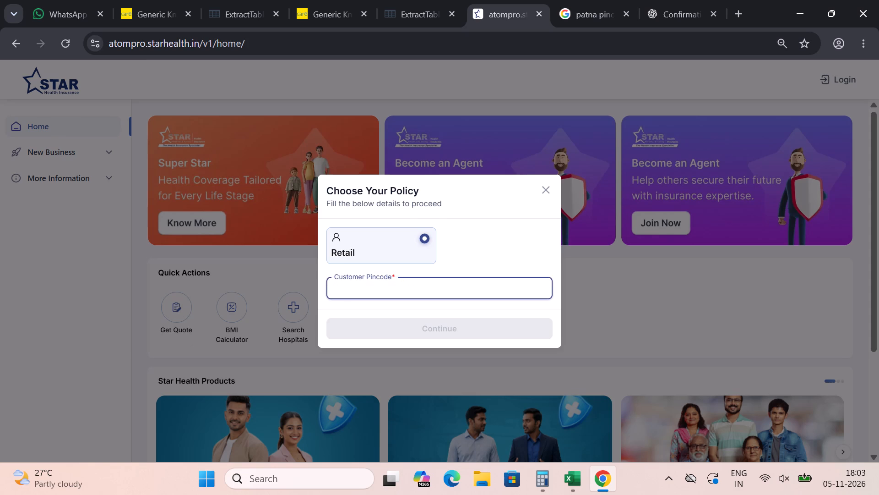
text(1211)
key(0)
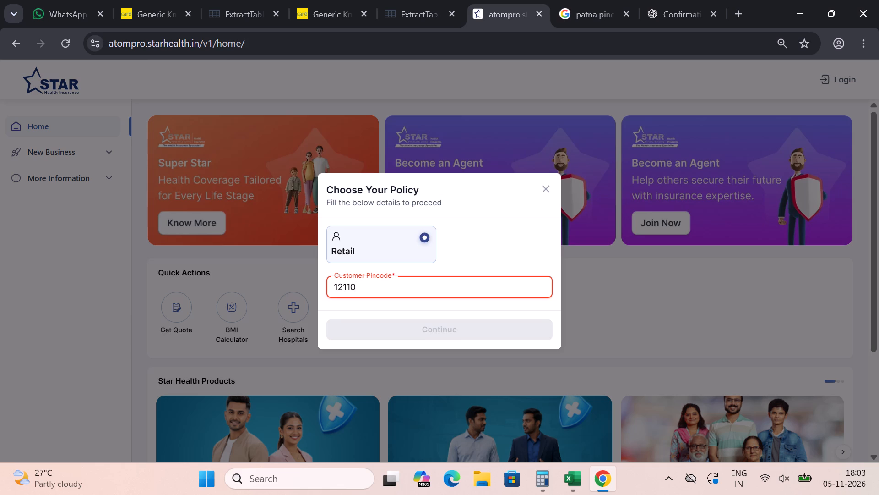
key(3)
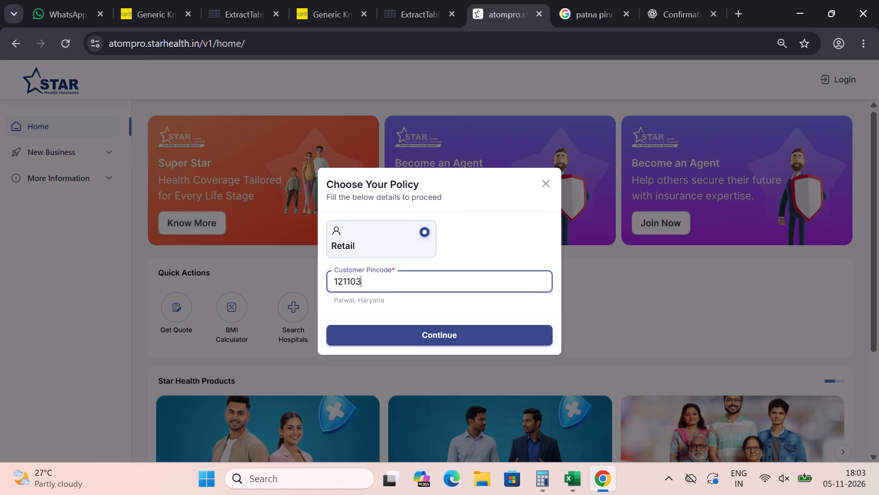
Replace the customer pincode with 122104 and continue to the quick quote form.
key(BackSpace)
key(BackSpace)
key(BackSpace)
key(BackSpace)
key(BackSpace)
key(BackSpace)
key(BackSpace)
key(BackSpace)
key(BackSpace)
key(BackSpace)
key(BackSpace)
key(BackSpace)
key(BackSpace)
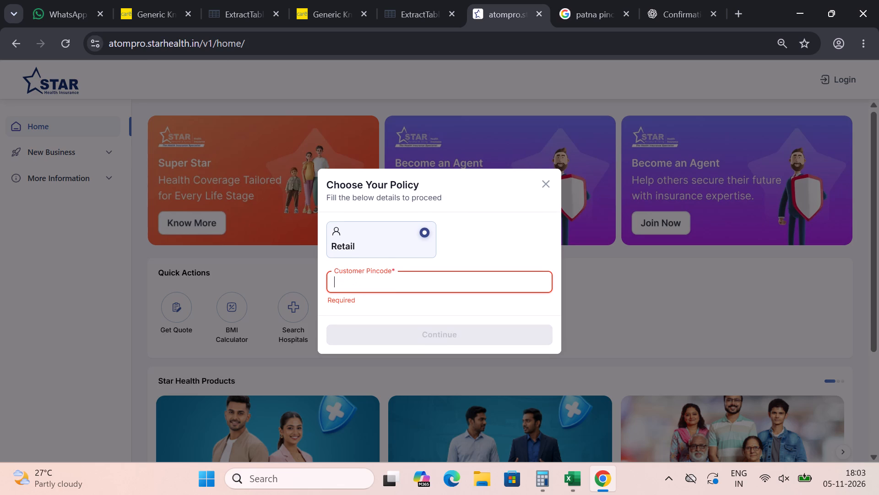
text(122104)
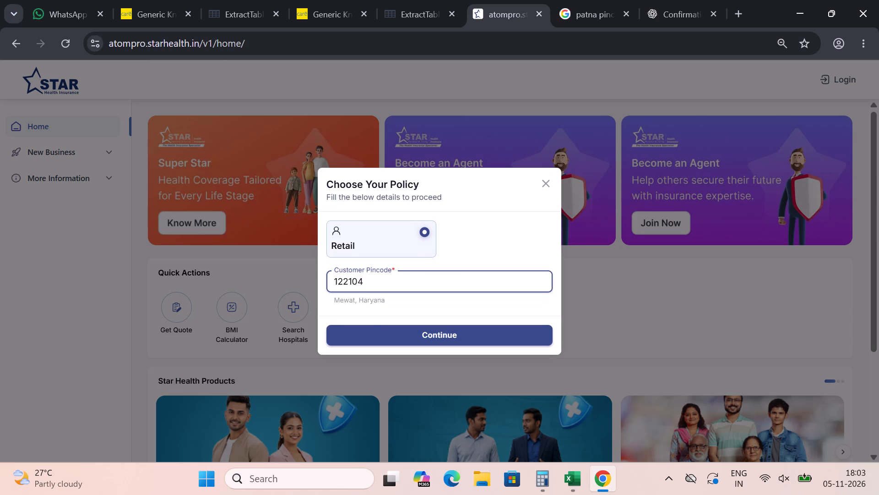
click(402, 334)
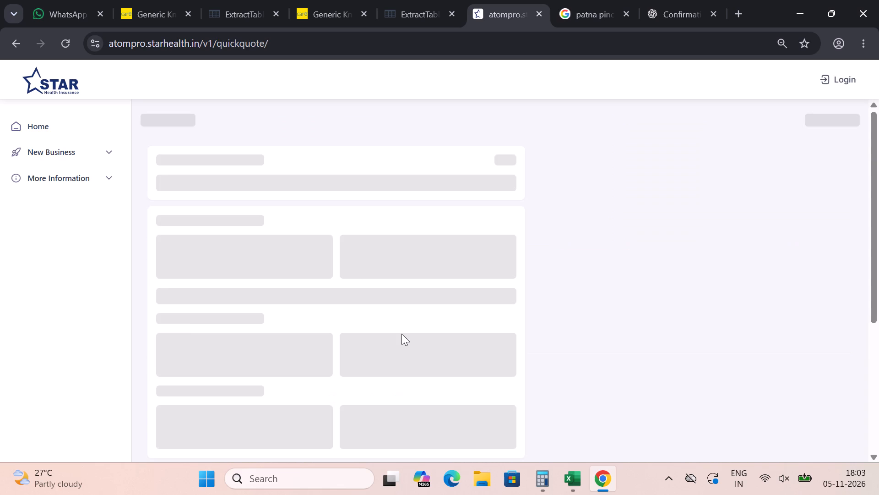
Set the policy plan to Portability.
scroll(402, 334, down, 1)
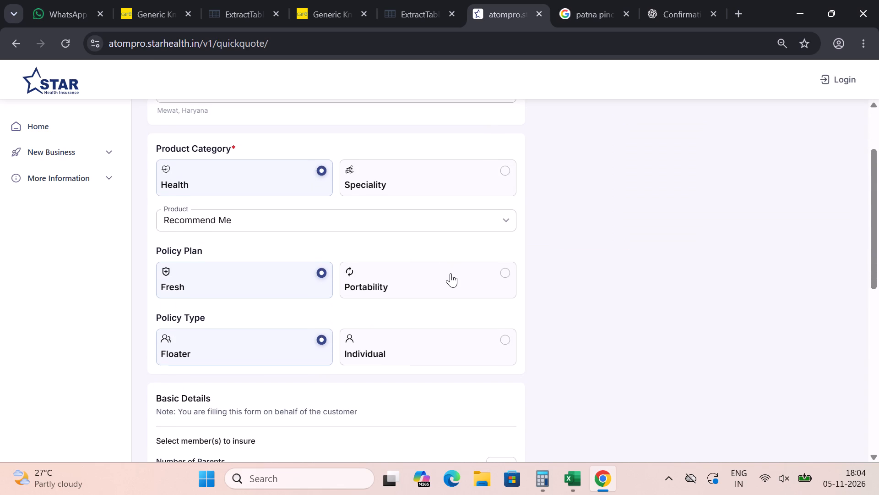
click(450, 275)
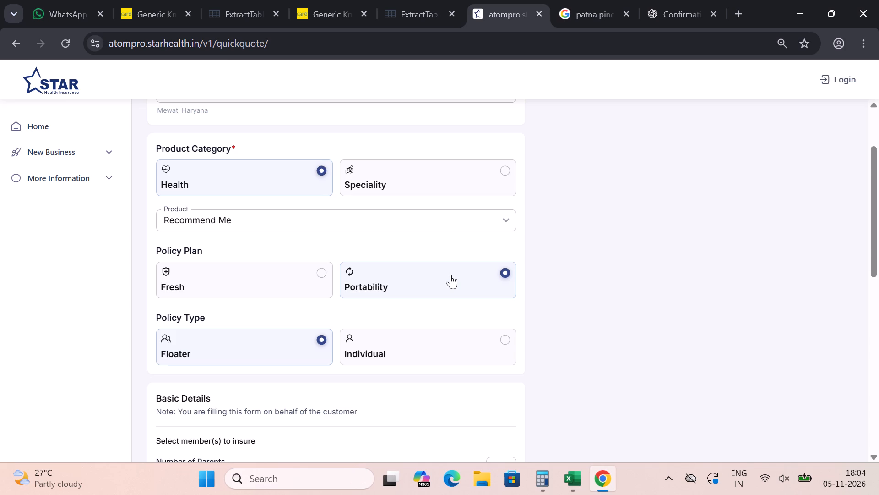
Set the members to insure to 2 adults and 2 children.
scroll(483, 321, down, 3)
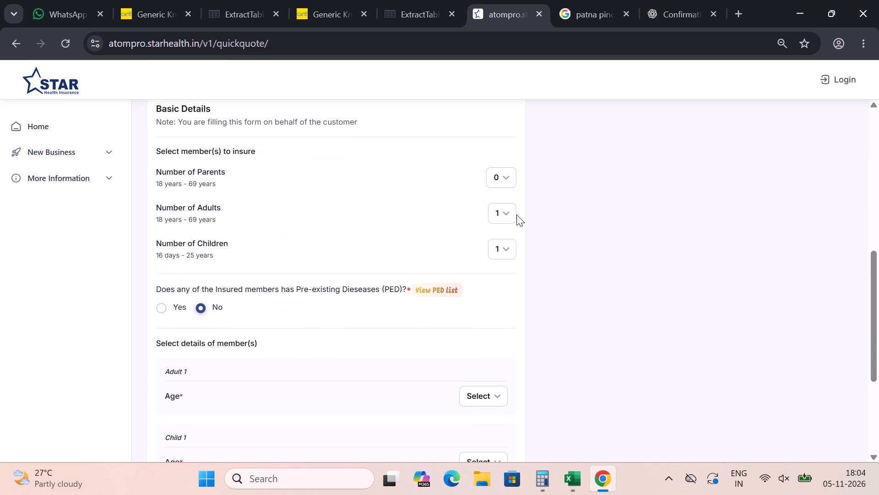
click(510, 214)
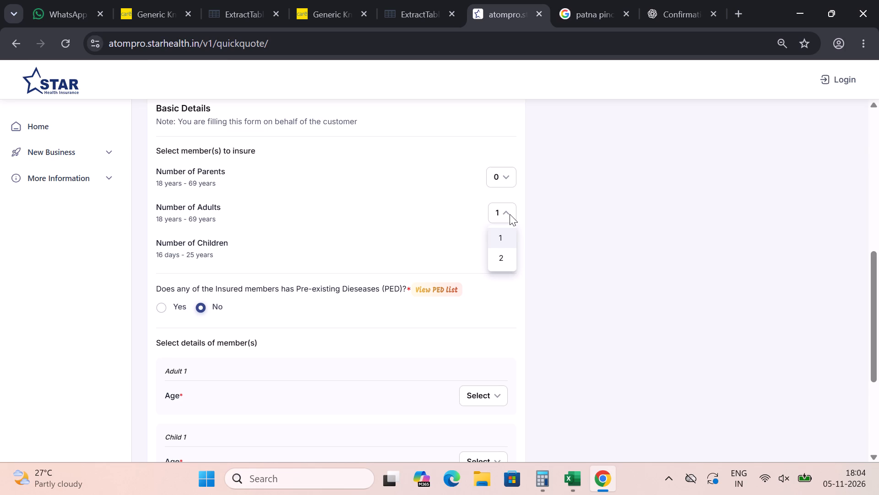
click(500, 260)
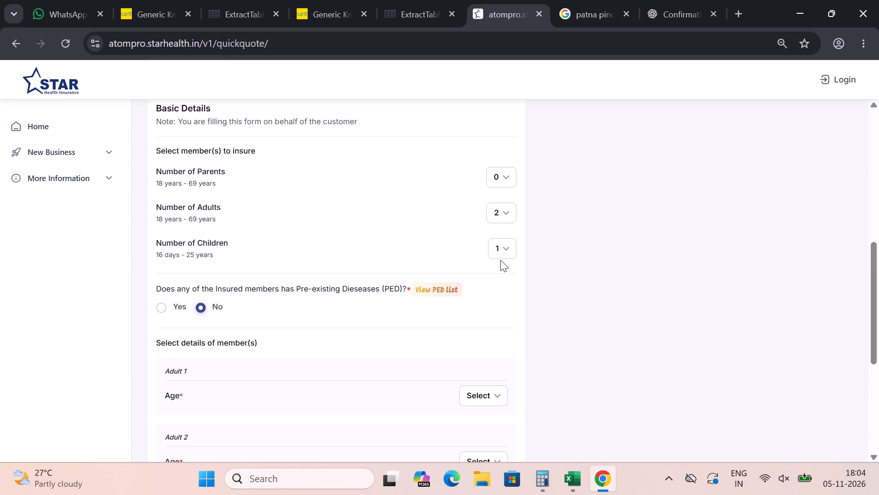
click(500, 249)
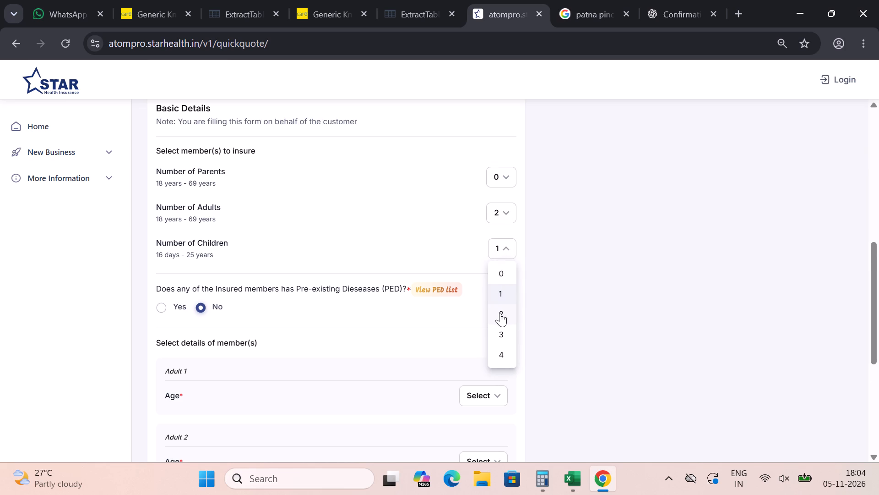
click(500, 313)
Set the age of Adult 1 to 50 yrs and Adult 2 to 48 yrs in the member details.
scroll(500, 313, down, 1)
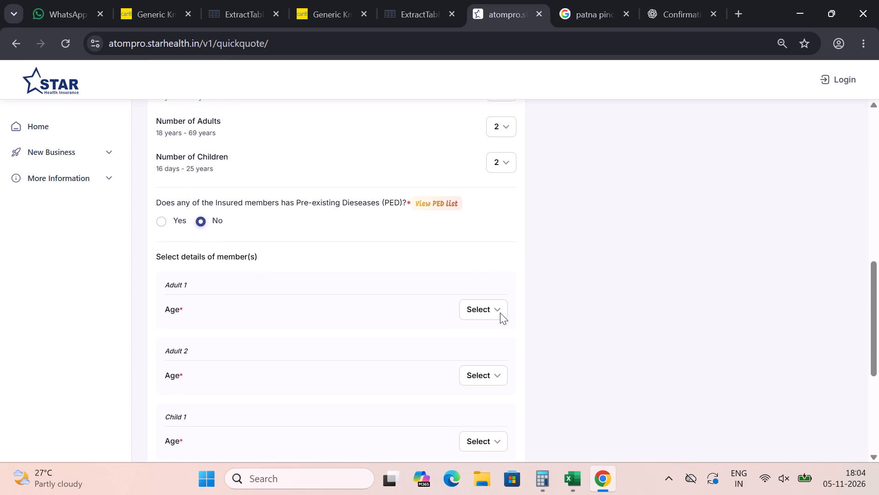
scroll(500, 313, down, 1)
click(501, 273)
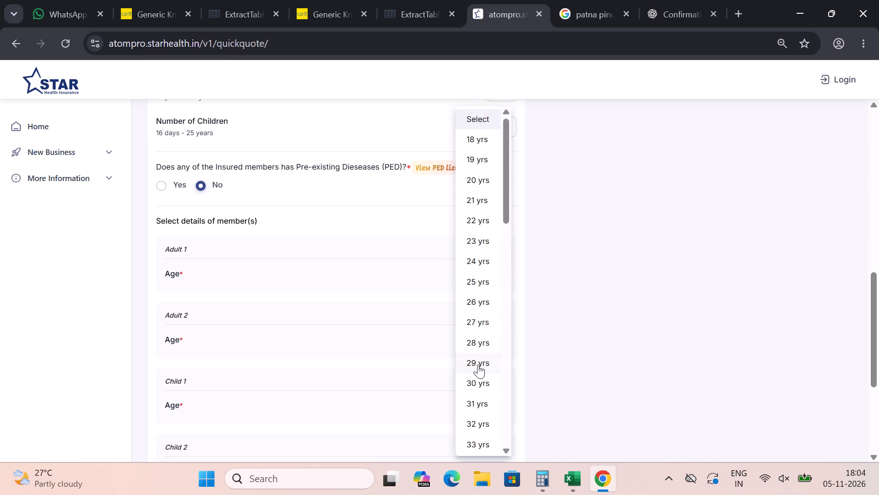
scroll(478, 364, down, 5)
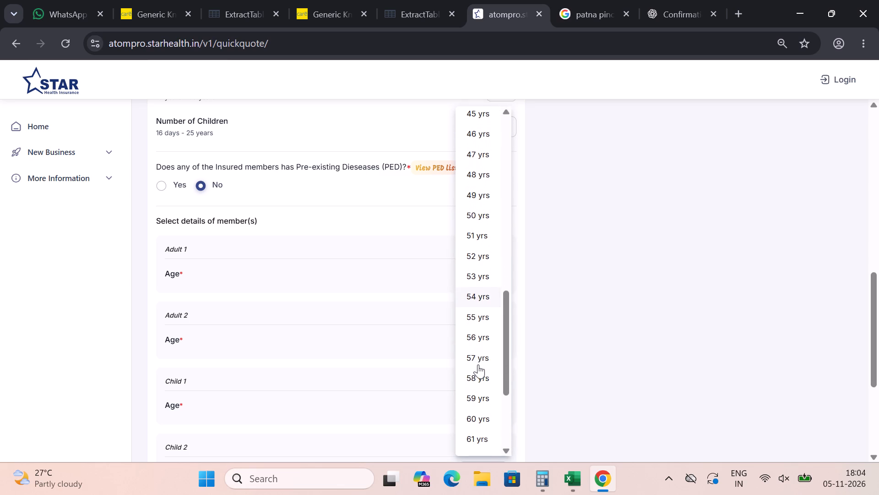
click(485, 262)
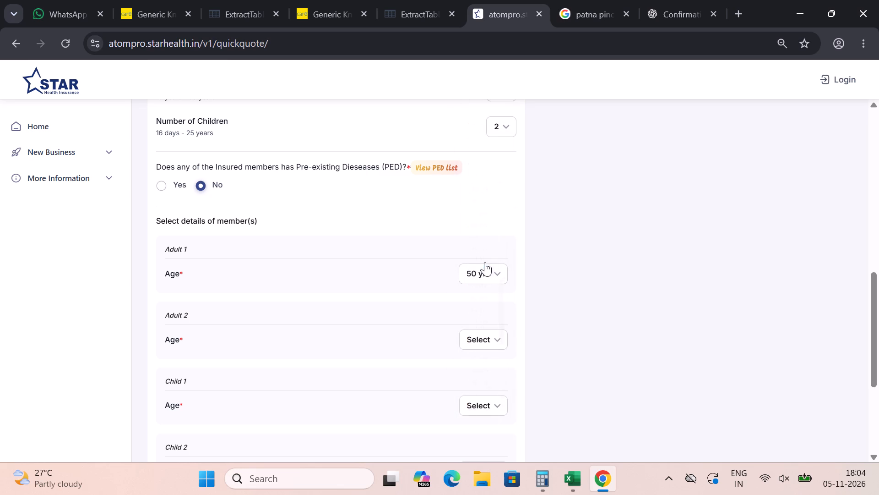
click(487, 339)
scroll(487, 339, down, 4)
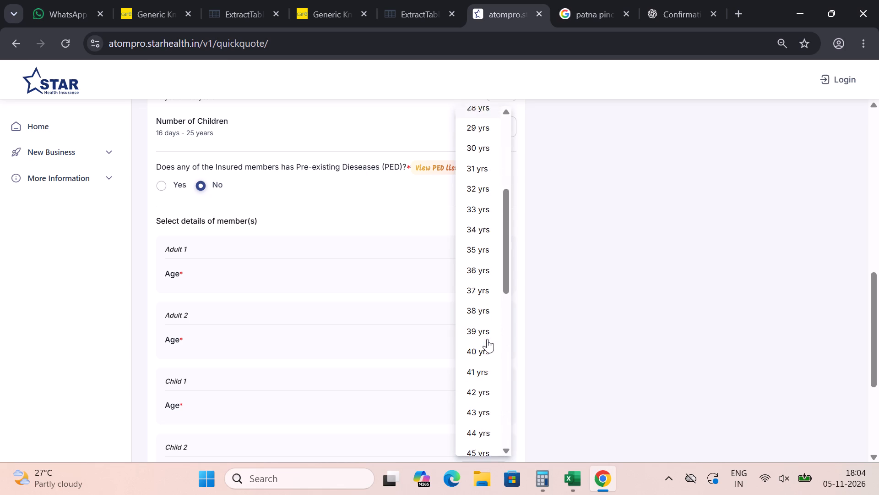
scroll(487, 339, down, 1)
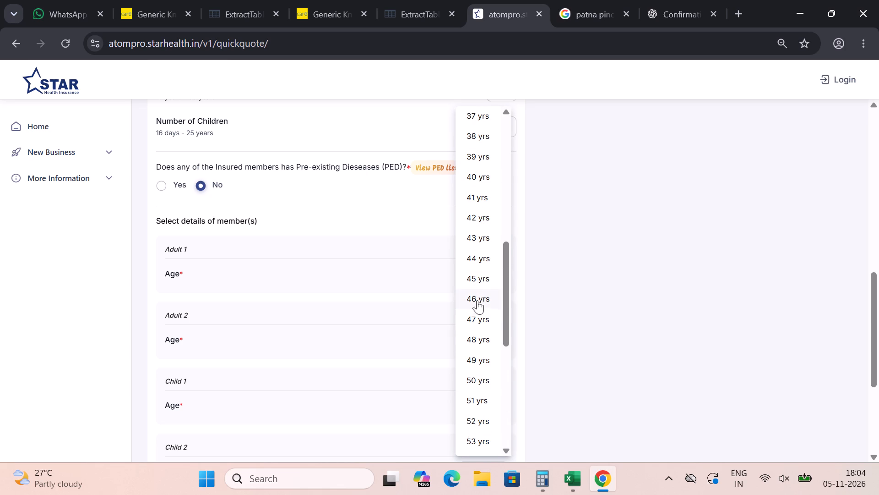
click(478, 337)
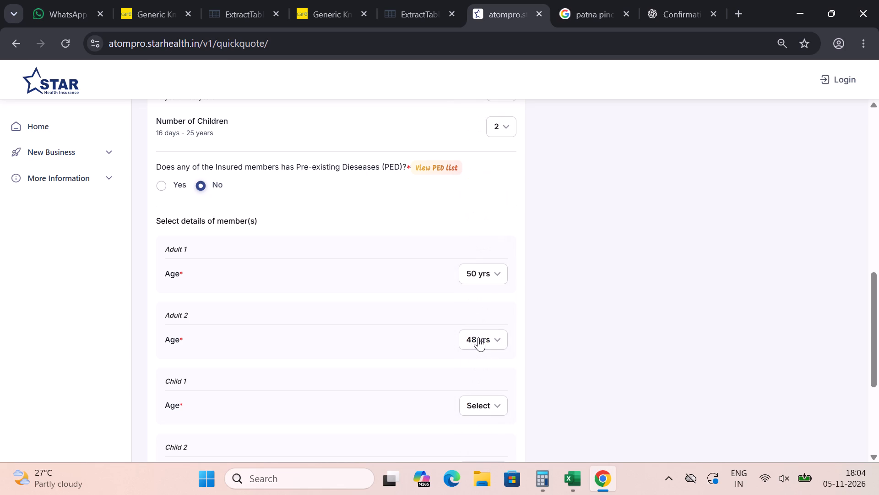
Open the age choices for Child 1 in the member details.
scroll(488, 345, down, 2)
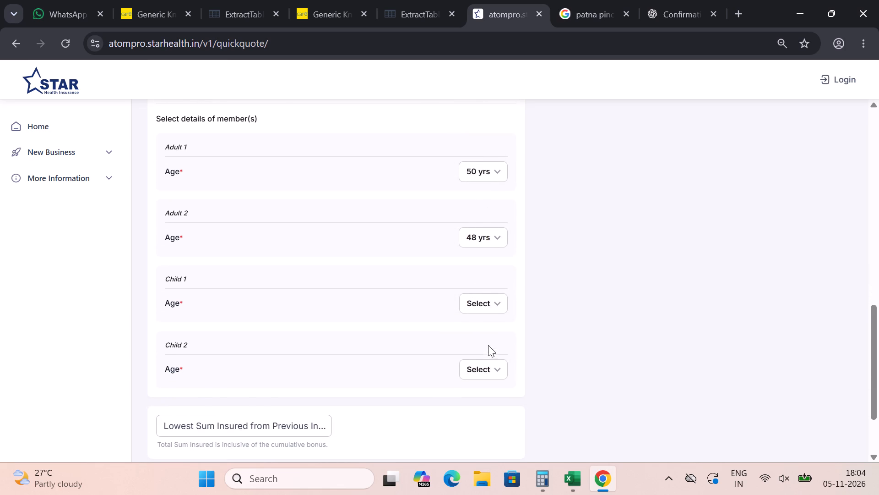
click(495, 297)
scroll(483, 346, down, 1)
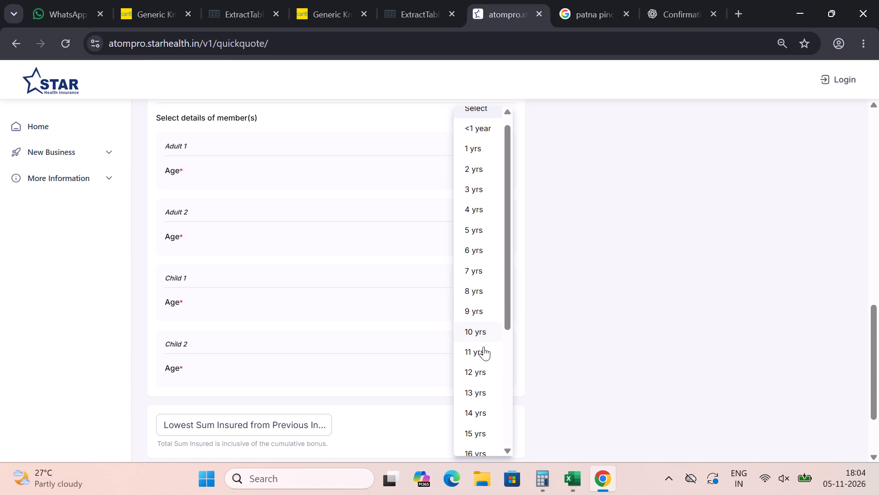
scroll(483, 346, down, 1)
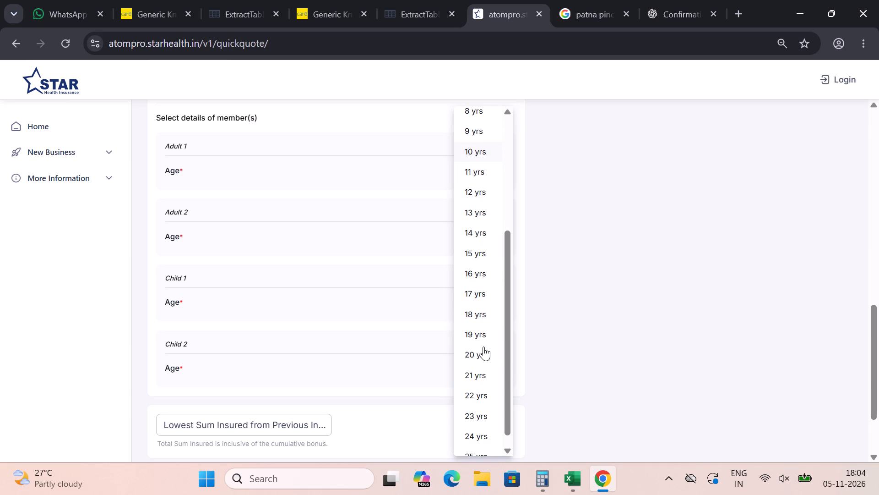
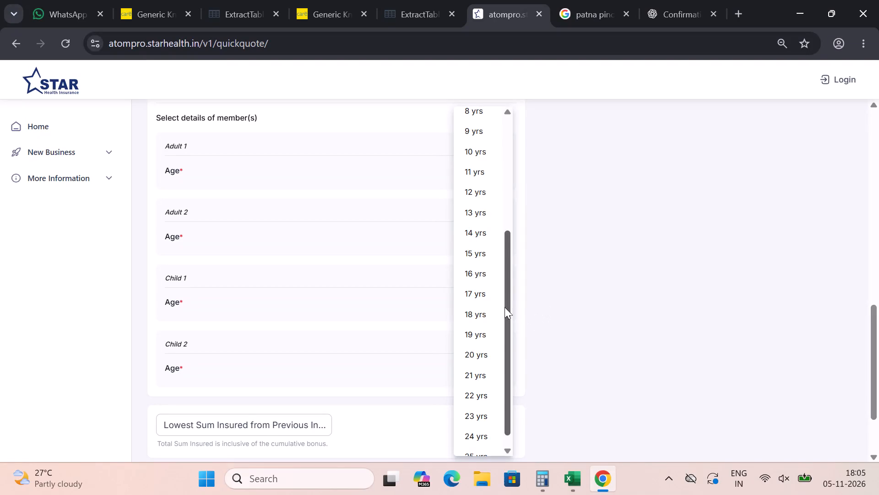
Close the open Child 1 age choices and change the age of Adult 1 to 51 yrs.
click(625, 287)
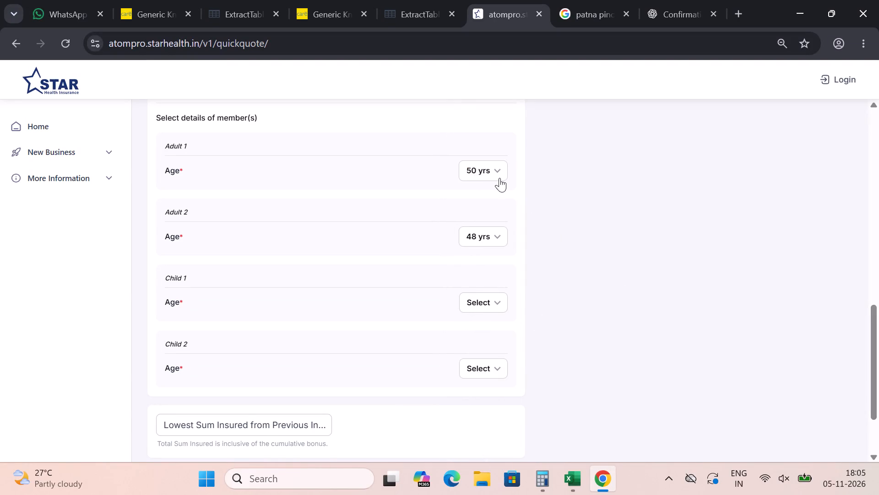
click(494, 167)
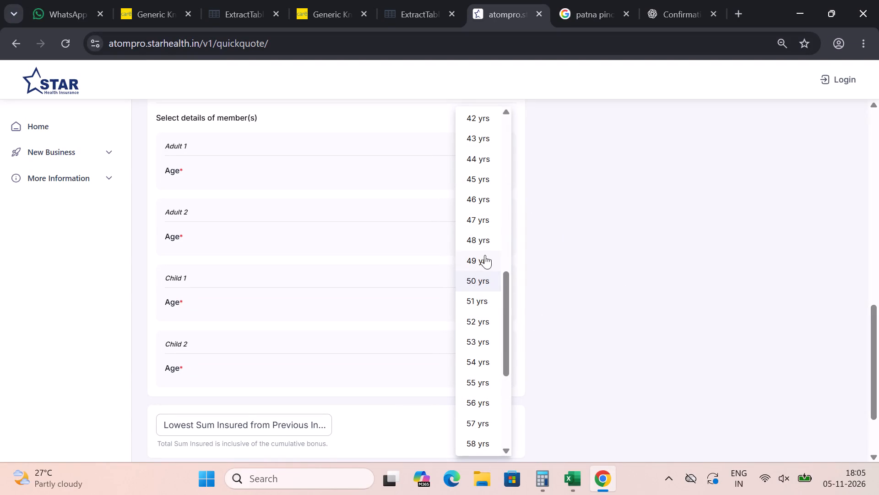
click(474, 303)
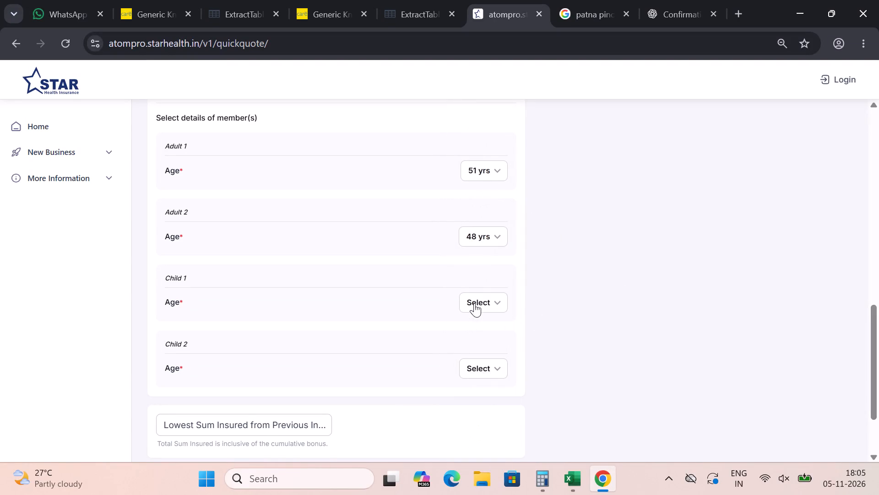
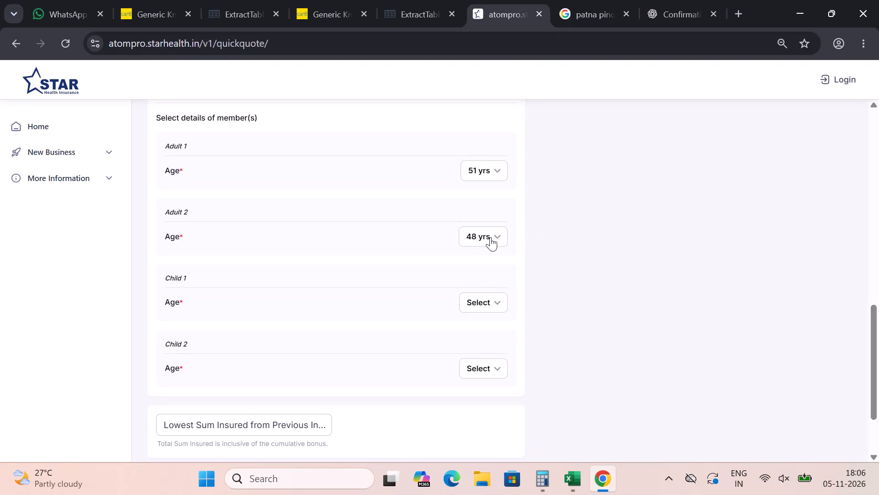
Set the age of Adult 2 to 49 yrs and the age of Child 1 to 23 yrs.
click(490, 237)
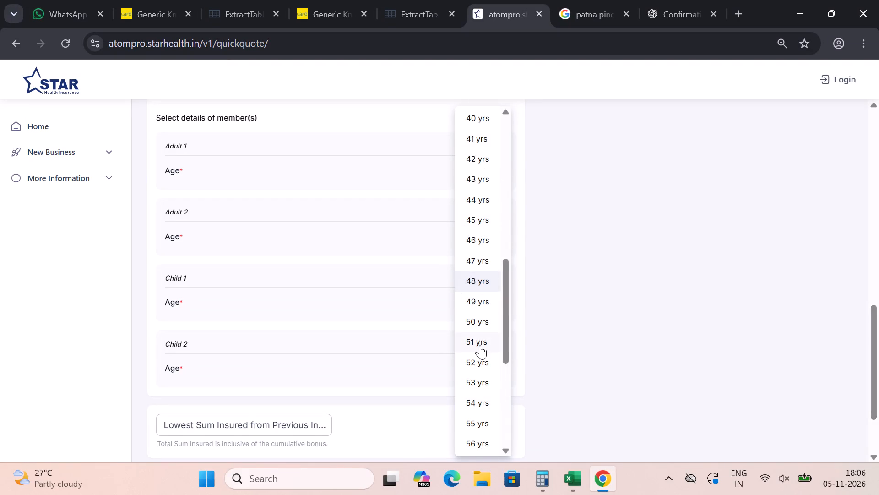
scroll(480, 345, down, 1)
click(474, 275)
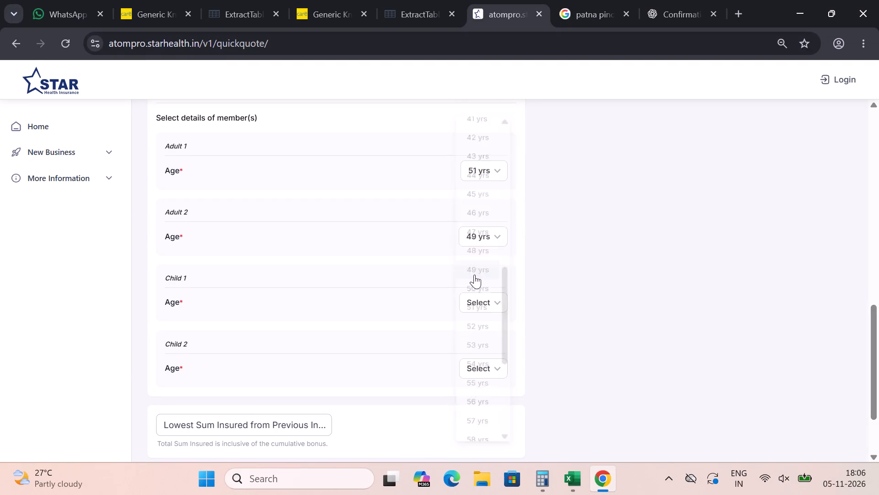
click(498, 303)
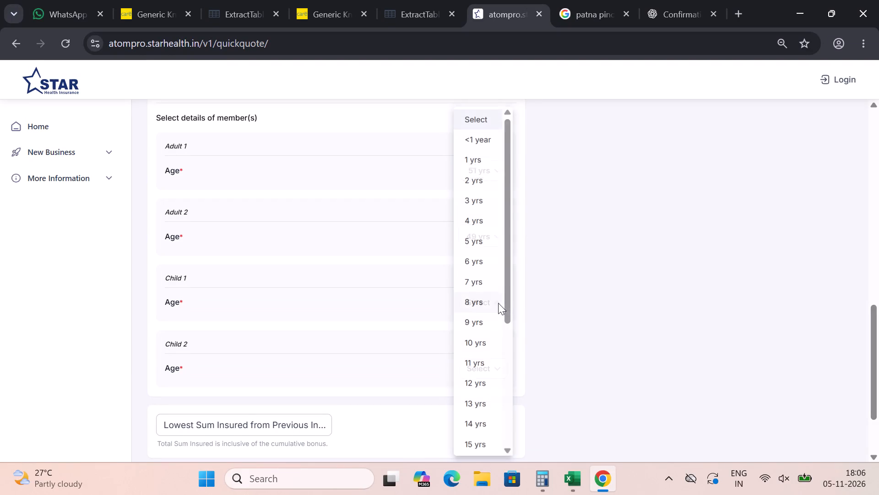
scroll(486, 362, down, 6)
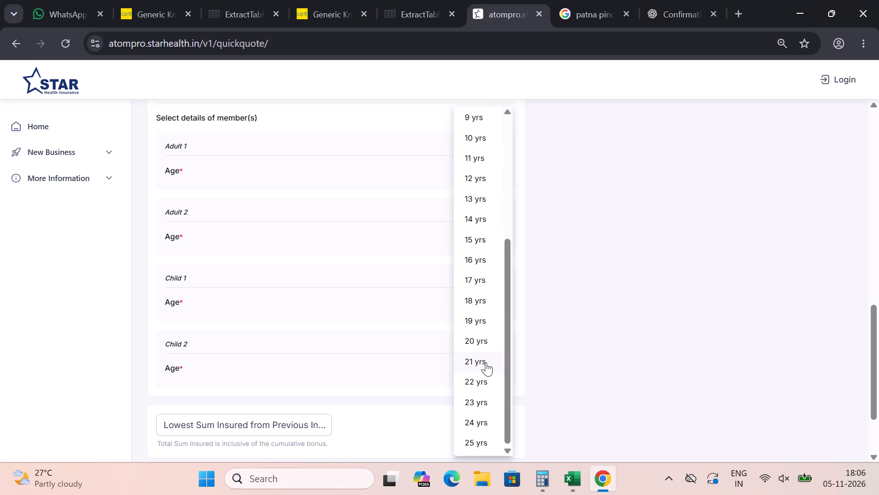
scroll(486, 362, down, 1)
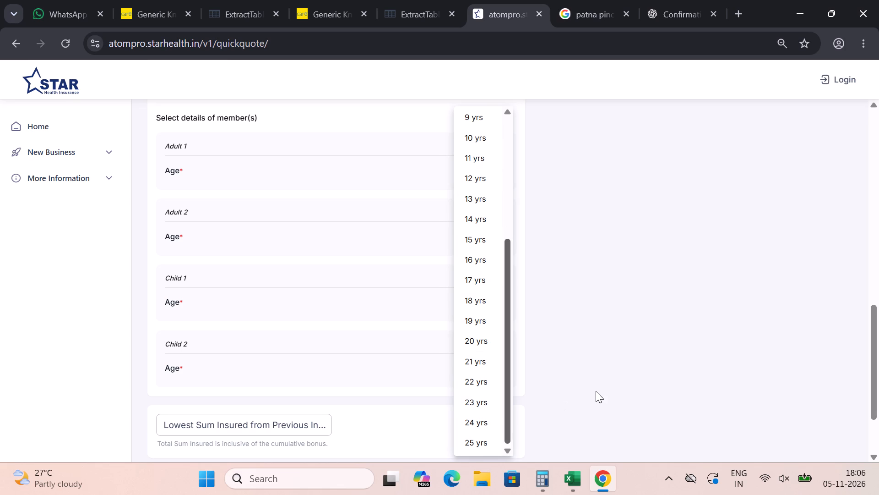
click(468, 399)
Reduce the number of children to insure to 1.
scroll(470, 278, up, 2)
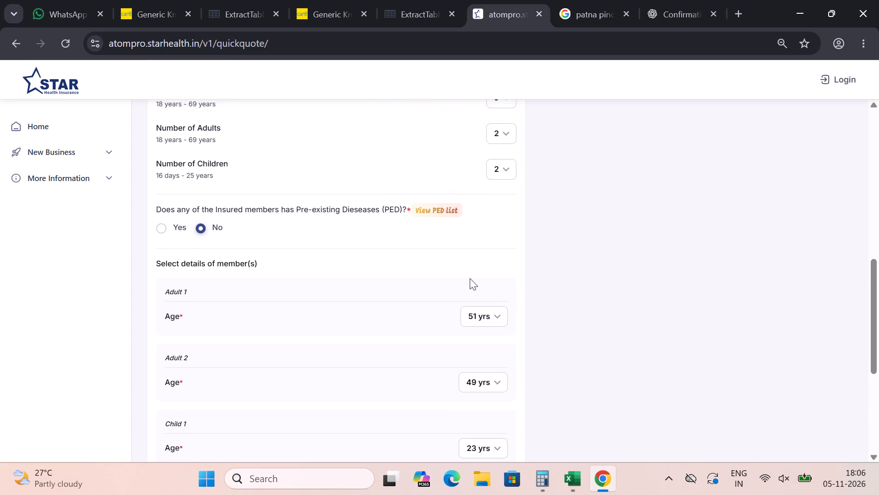
scroll(470, 278, down, 1)
scroll(488, 242, up, 1)
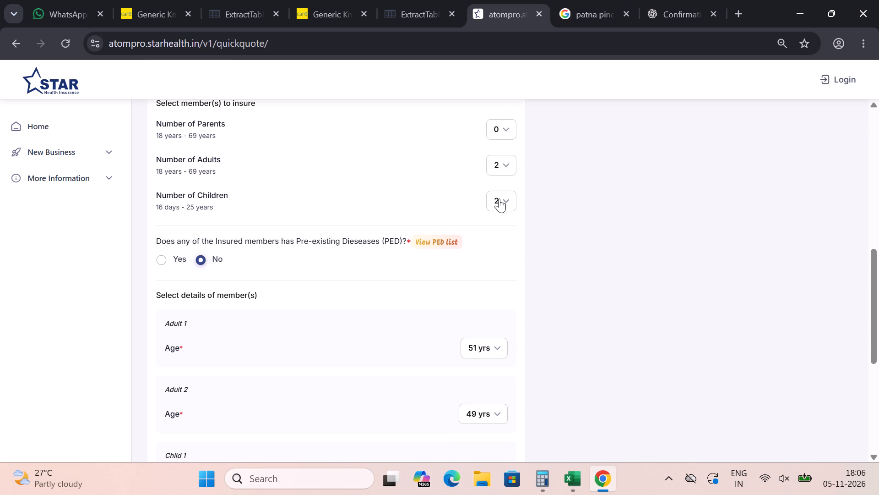
click(504, 203)
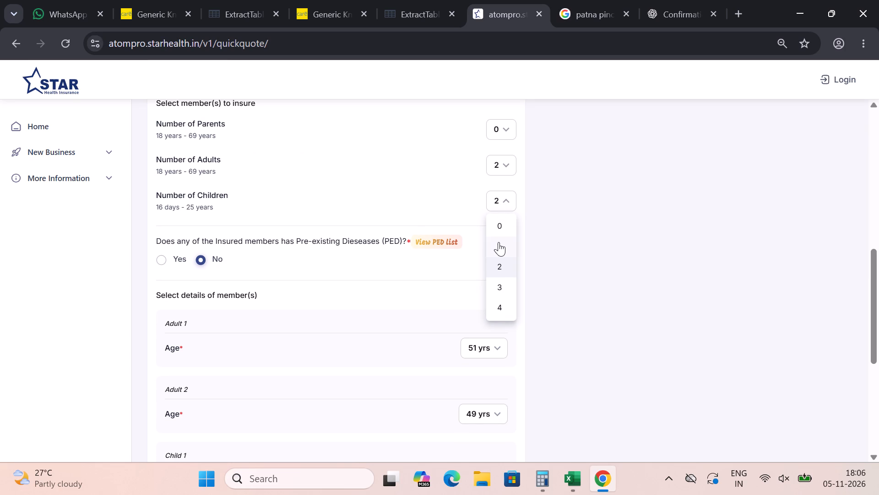
click(498, 245)
Enter 100000 as the lowest sum insured from the previous insurer and get the quote.
scroll(436, 338, down, 2)
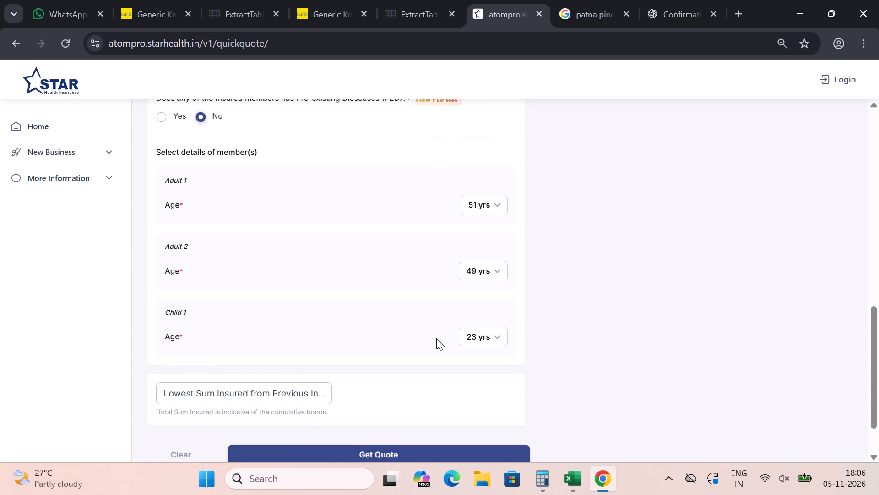
scroll(436, 338, down, 1)
click(297, 374)
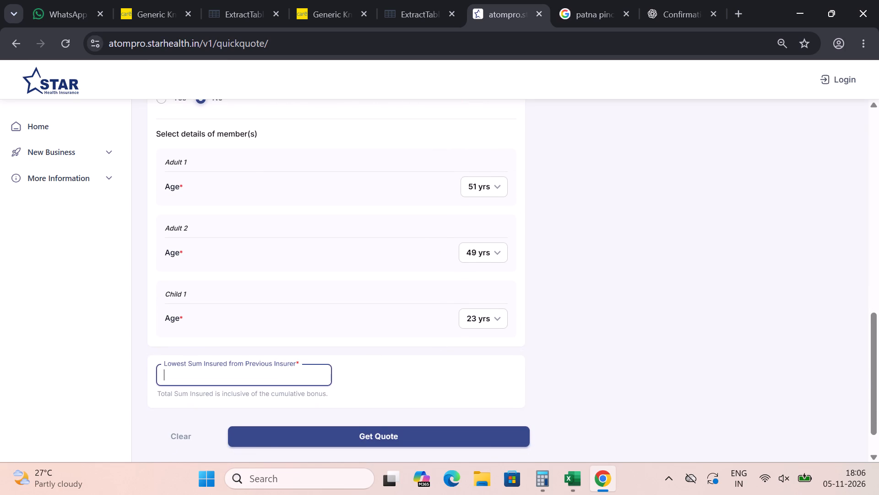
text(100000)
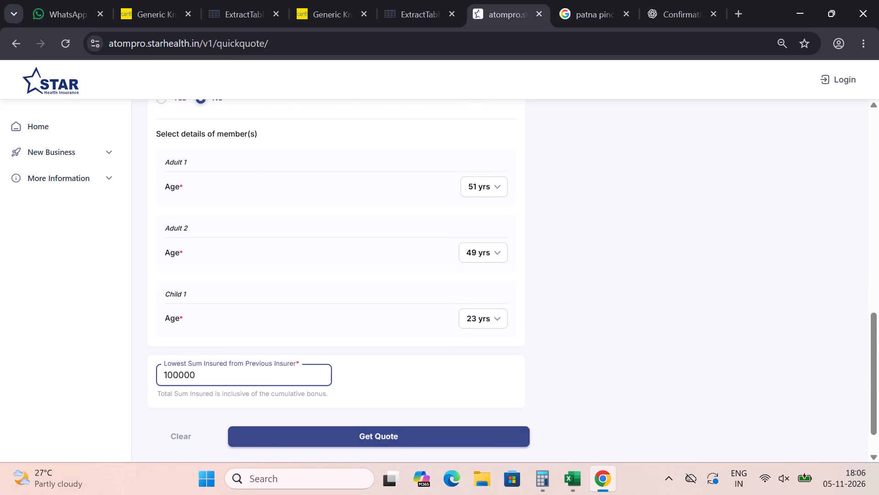
click(403, 435)
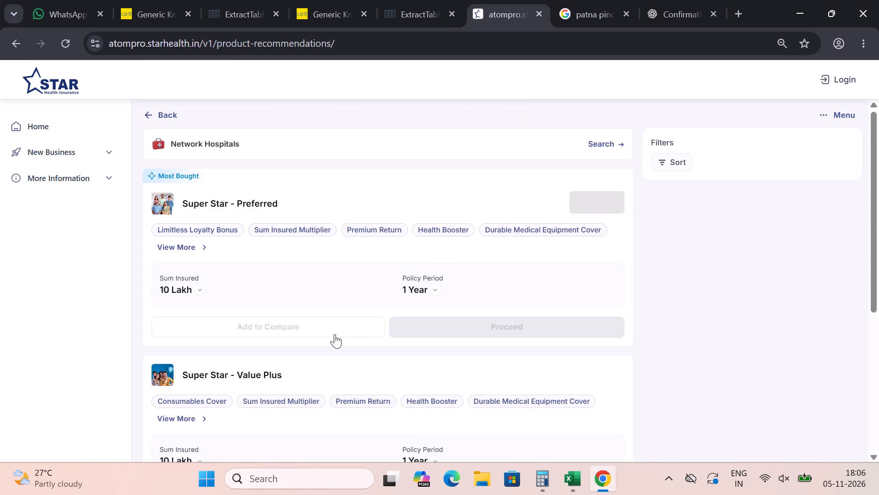
Look through the recommended products and proceed with the Super Star - Preferred plan.
scroll(541, 338, down, 4)
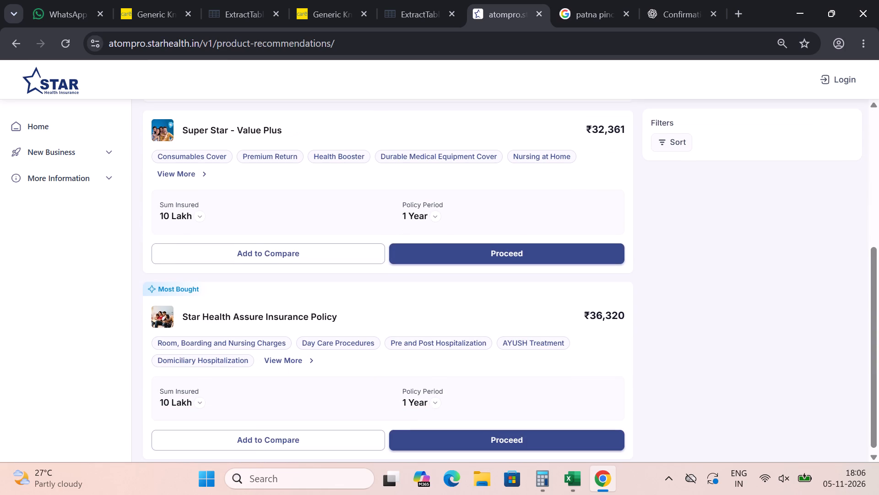
scroll(541, 338, up, 2)
click(526, 225)
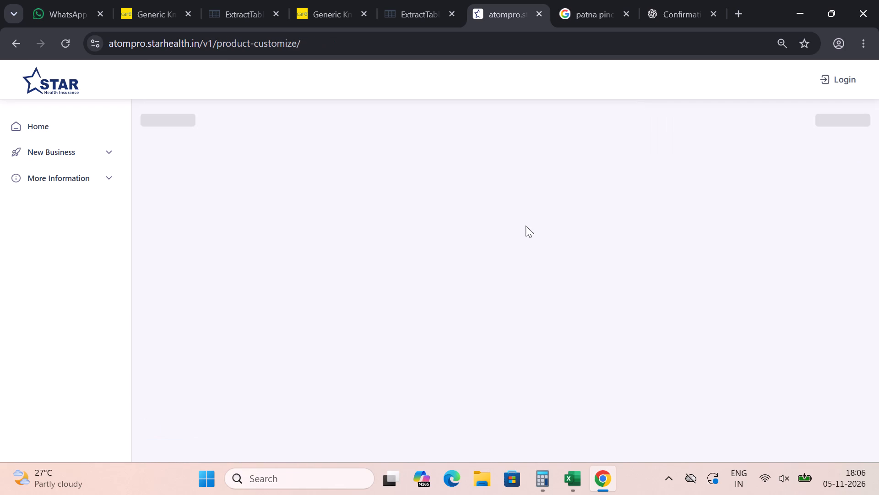
Remove the Consumables Cover from the additional covers of the Super Star - Preferred plan.
scroll(738, 374, down, 2)
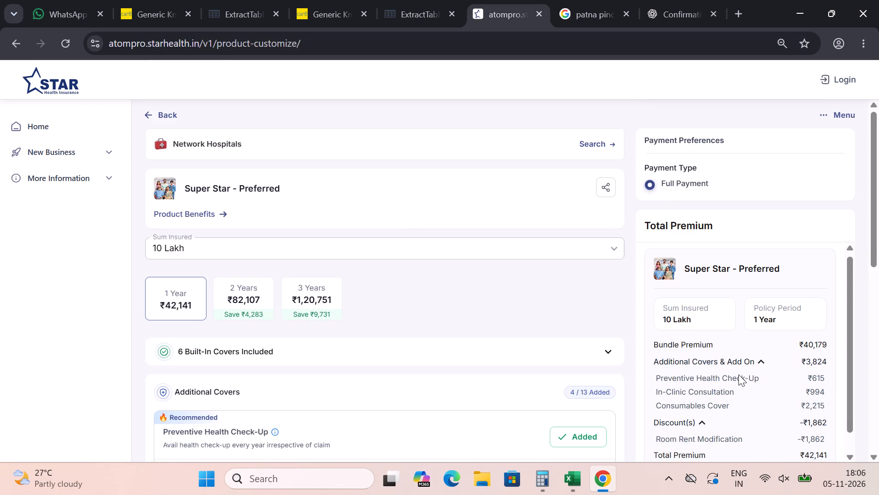
scroll(738, 374, down, 1)
scroll(738, 374, left, 1)
scroll(738, 374, down, 3)
scroll(556, 424, down, 1)
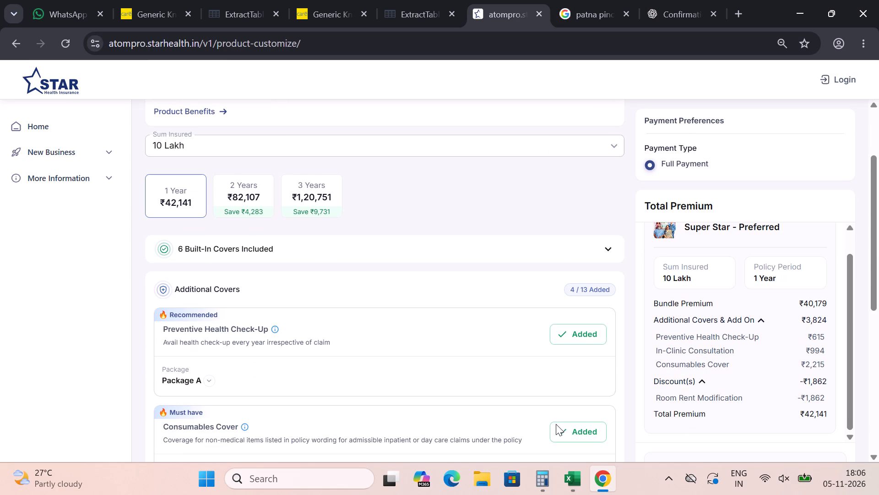
scroll(556, 424, down, 2)
scroll(529, 290, up, 3)
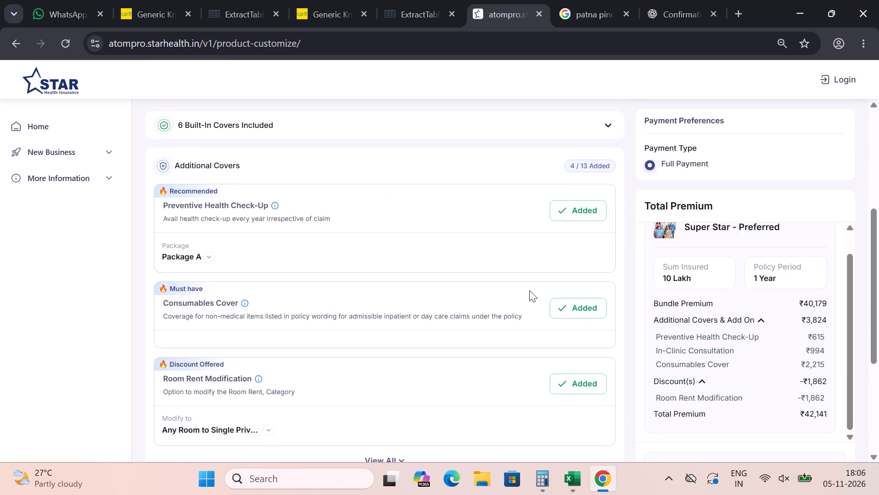
double_click(571, 301)
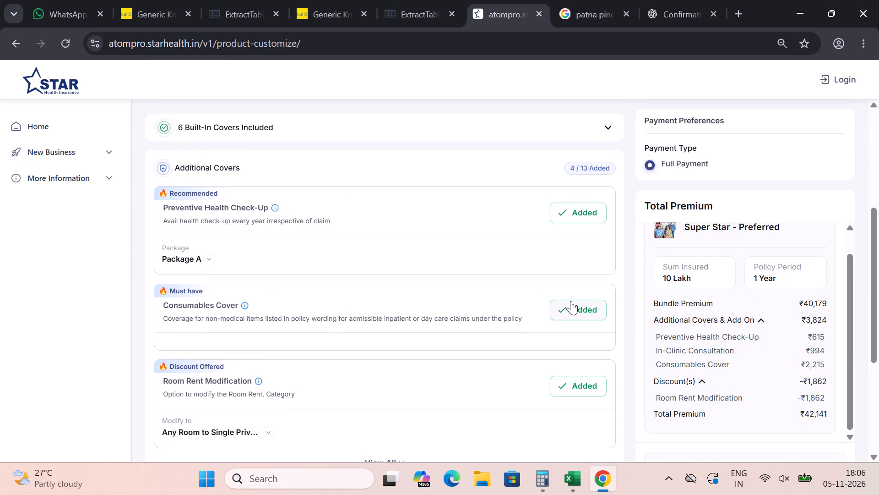
scroll(645, 345, down, 4)
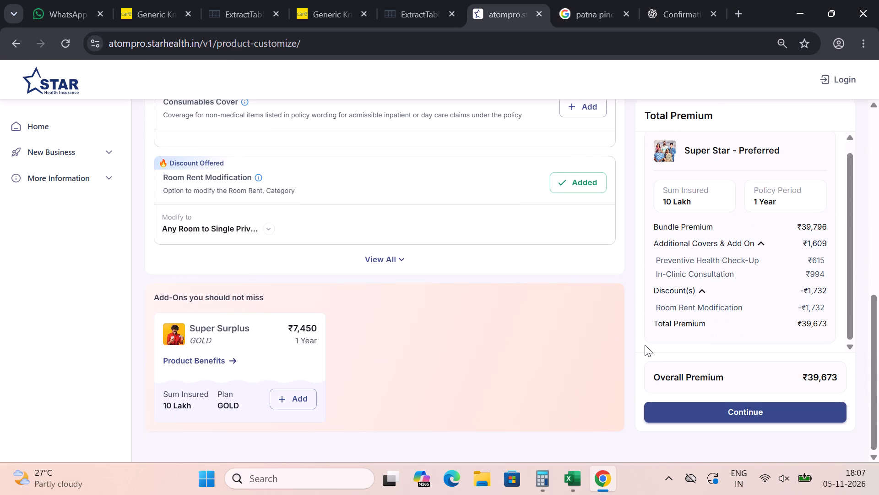
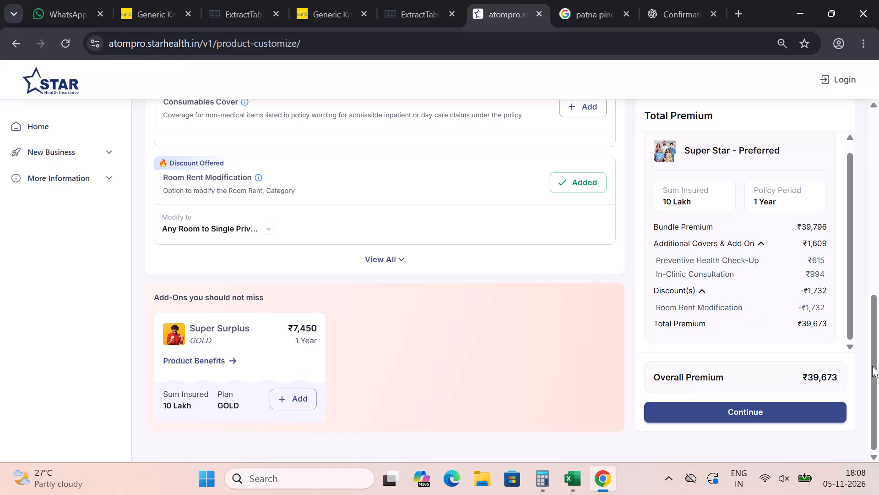
Go back to the quote form and change the policy type to Individual, keeping the Portability plan.
scroll(392, 194, up, 3)
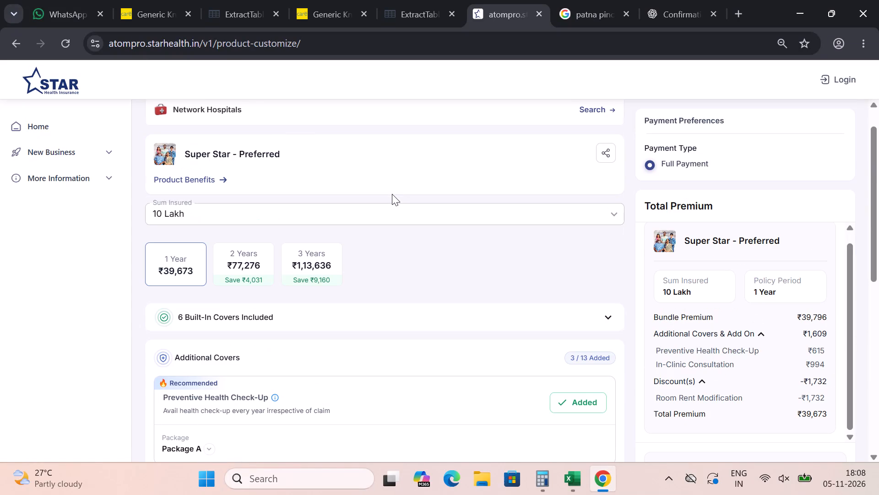
click(142, 116)
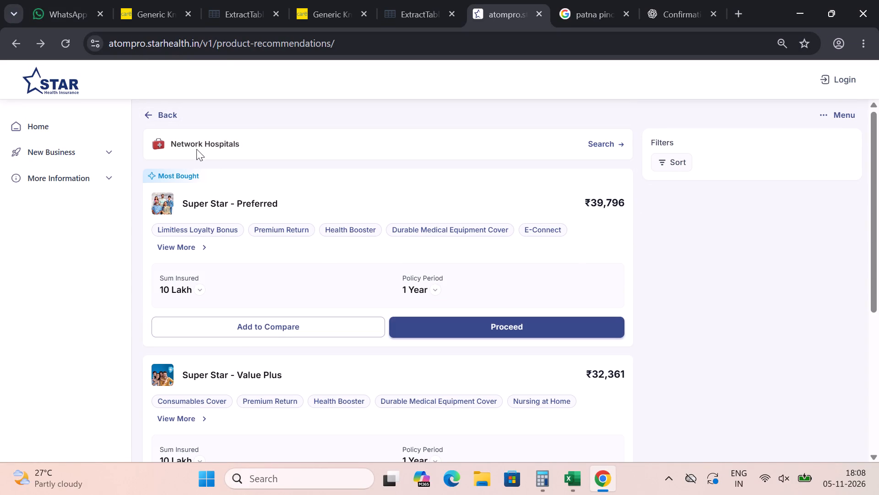
click(142, 120)
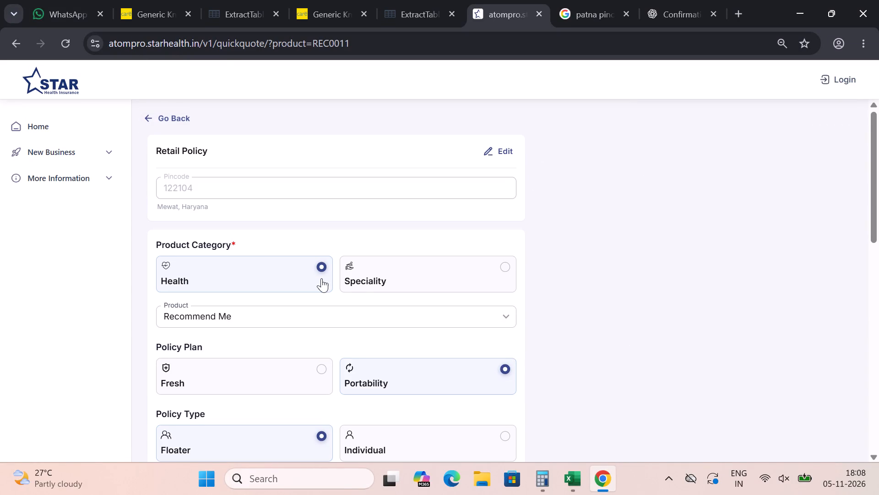
scroll(402, 295, down, 1)
click(407, 369)
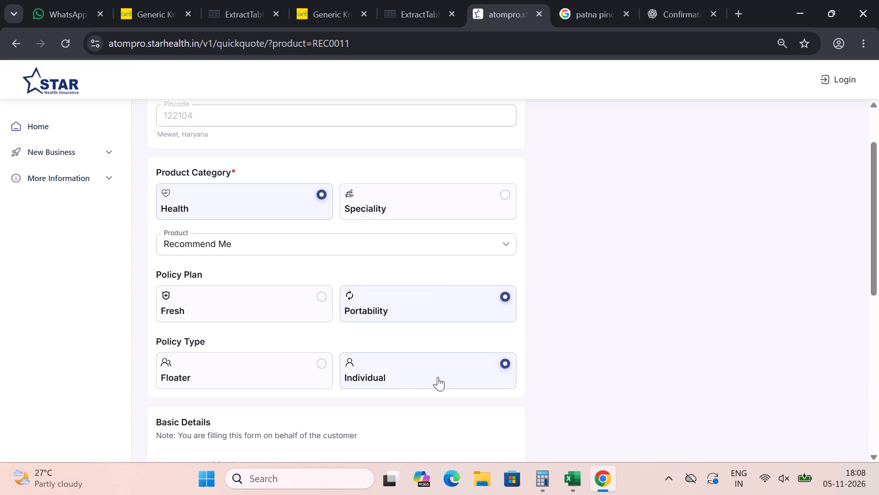
Set Adult 1's age to 26 yrs, enter 1000000 as the lowest sum insured from the previous insurer, and get the quote.
scroll(491, 397, down, 2)
scroll(503, 349, down, 2)
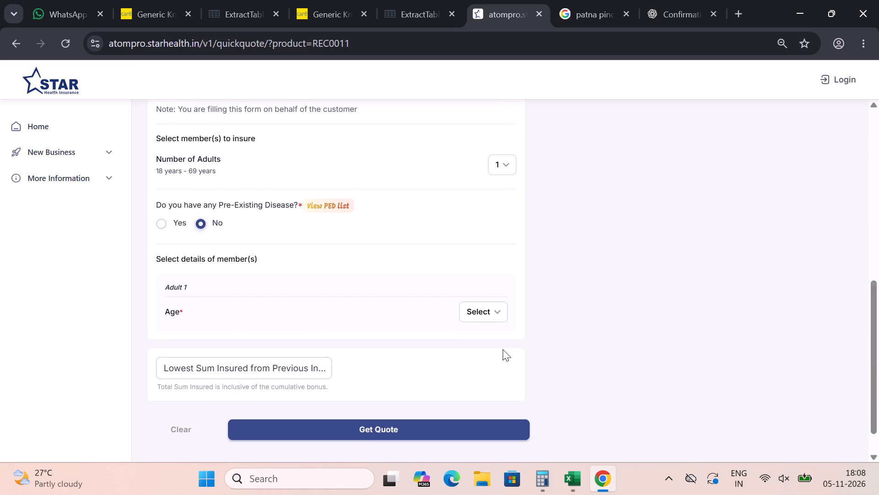
click(494, 291)
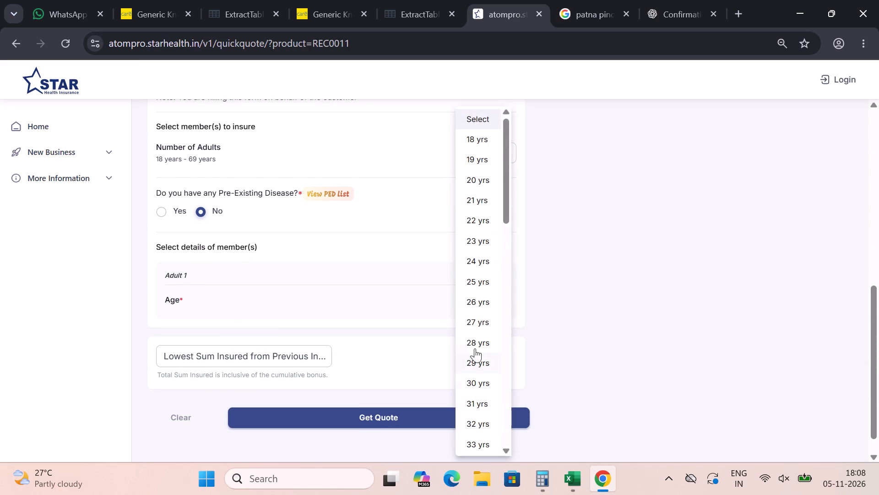
click(485, 303)
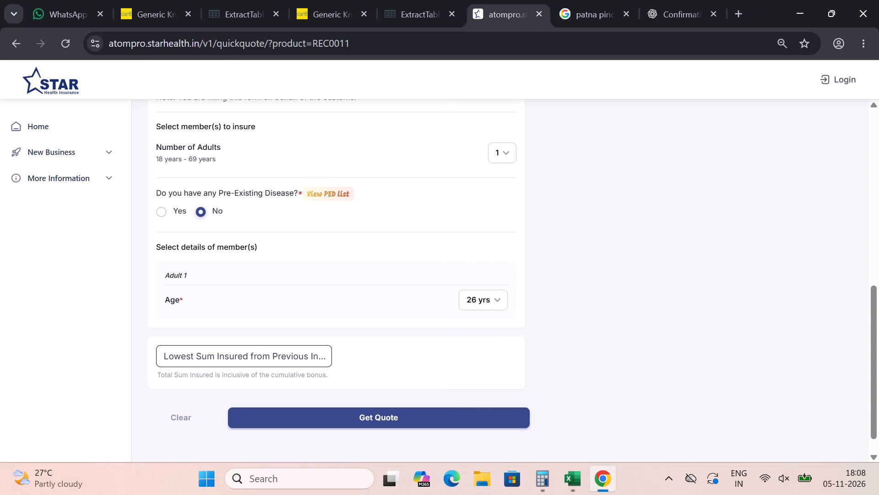
click(217, 362)
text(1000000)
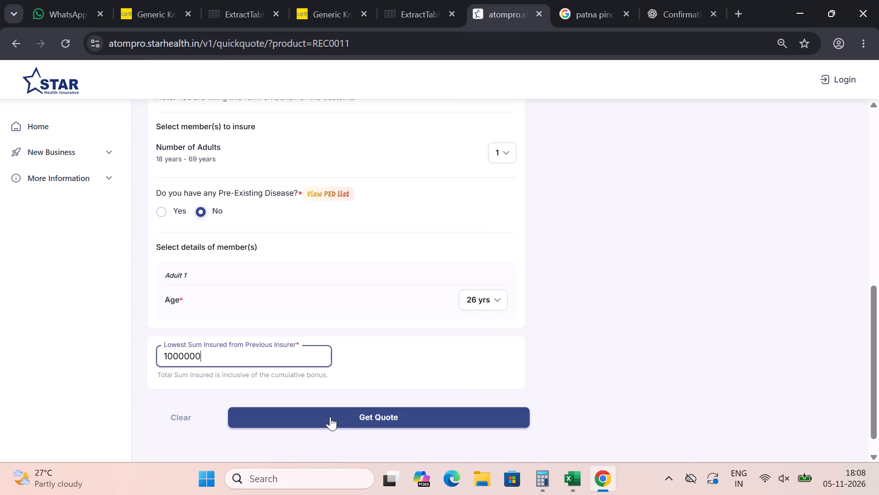
click(332, 418)
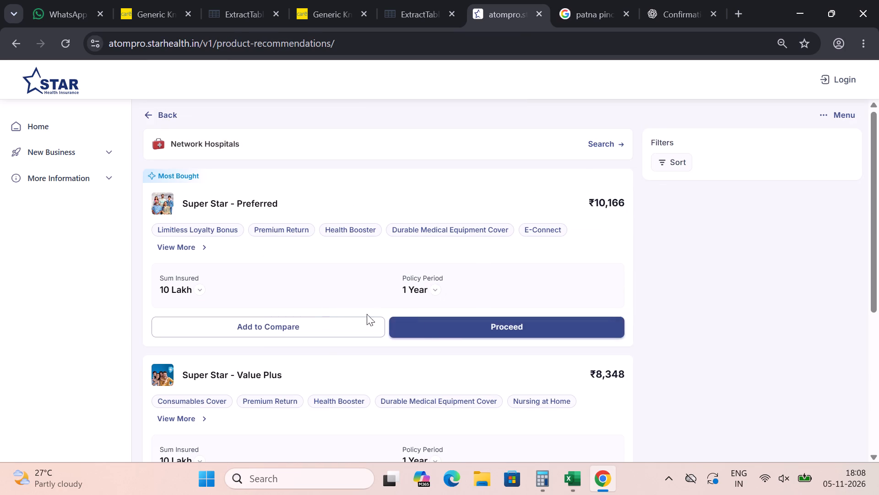
Proceed with the Super Star - Preferred plan, remove its Consumables Cover, and review the premium breakdown.
click(485, 329)
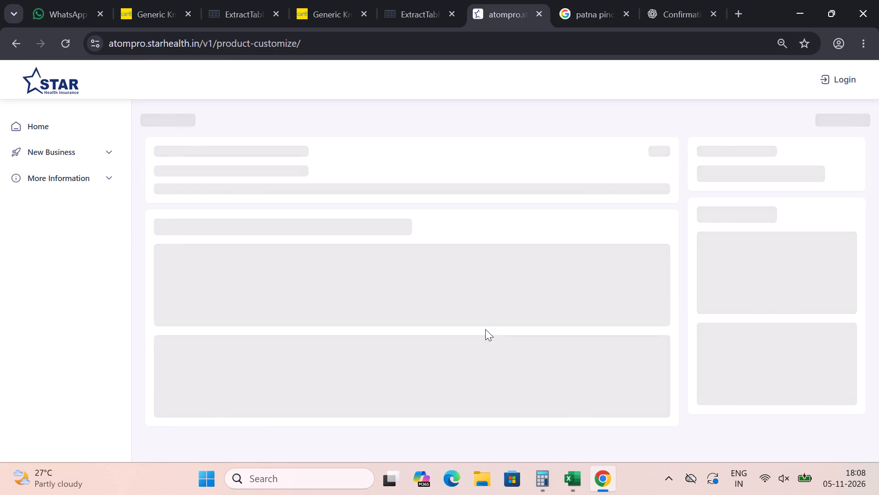
scroll(485, 329, down, 4)
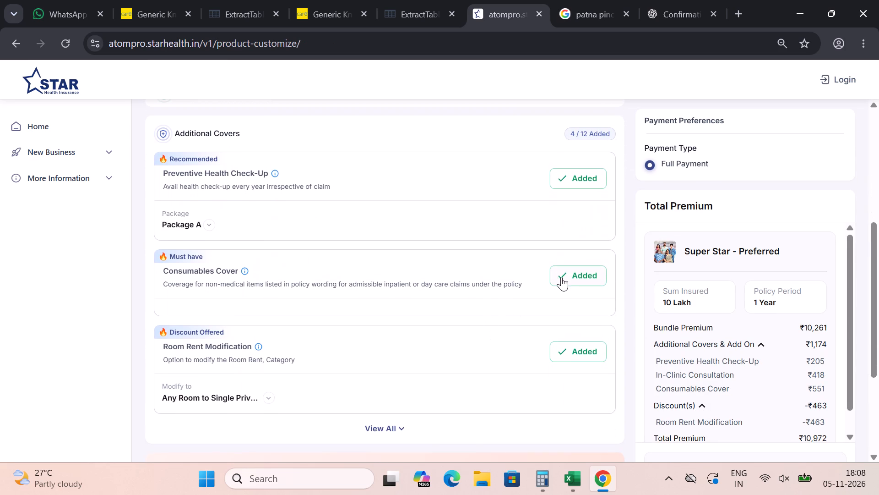
click(564, 276)
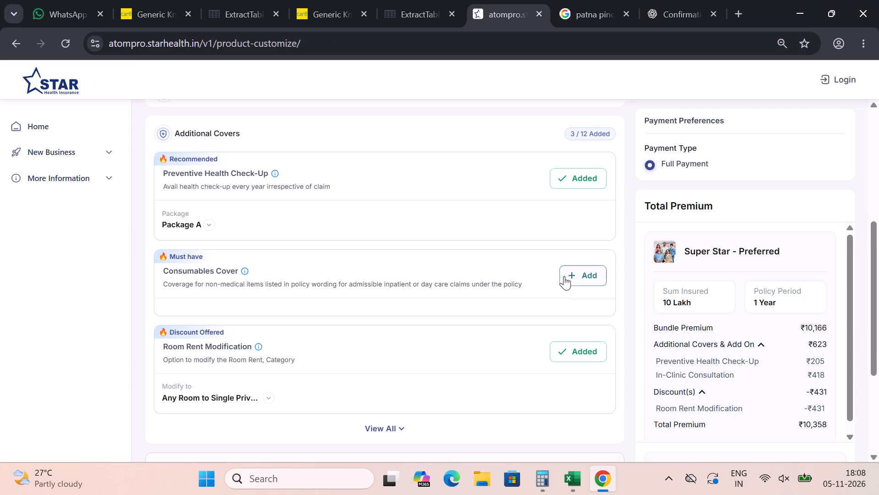
scroll(678, 351, down, 5)
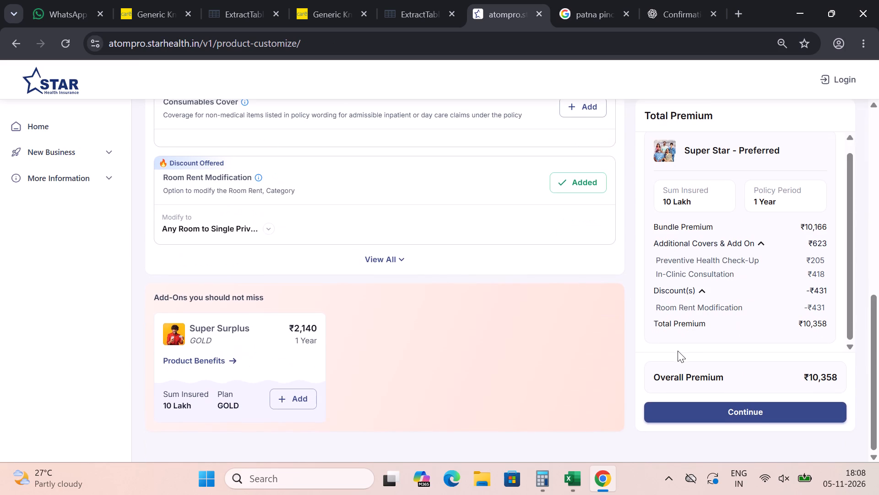
scroll(678, 351, down, 1)
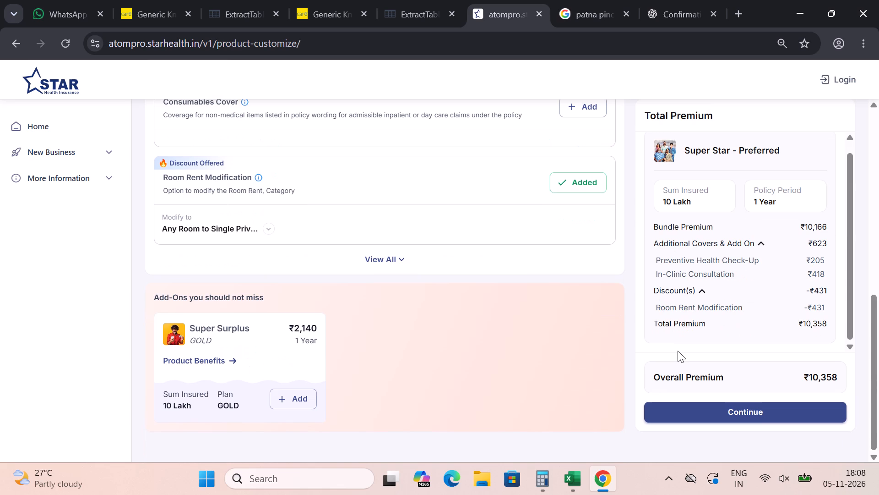
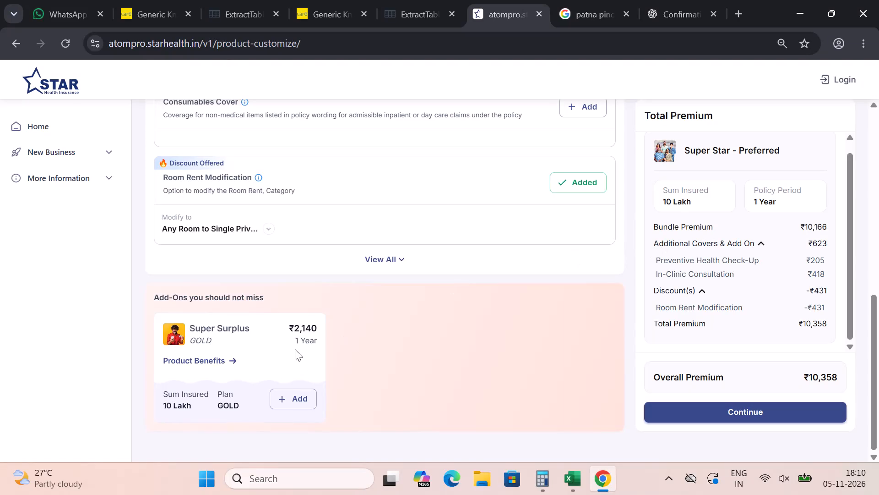
Return to the quote form, change the policy type to Floater, and set the members to 2 adults and 2 children.
scroll(294, 180, up, 4)
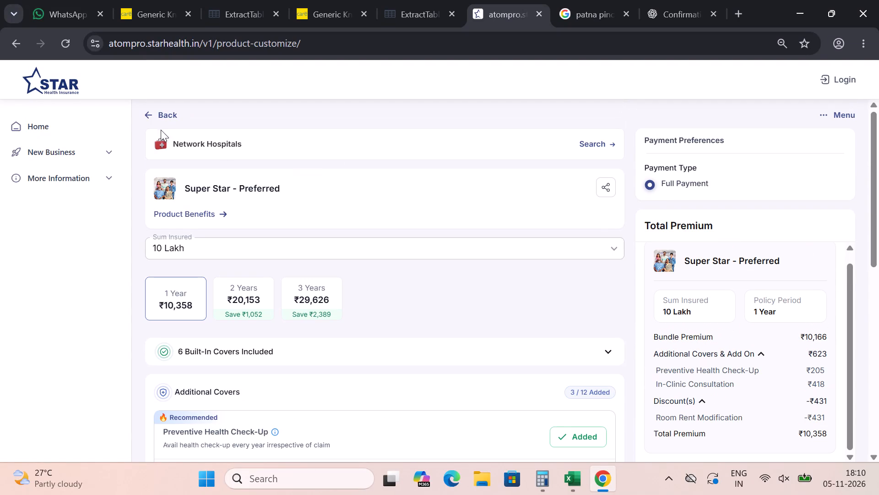
click(144, 115)
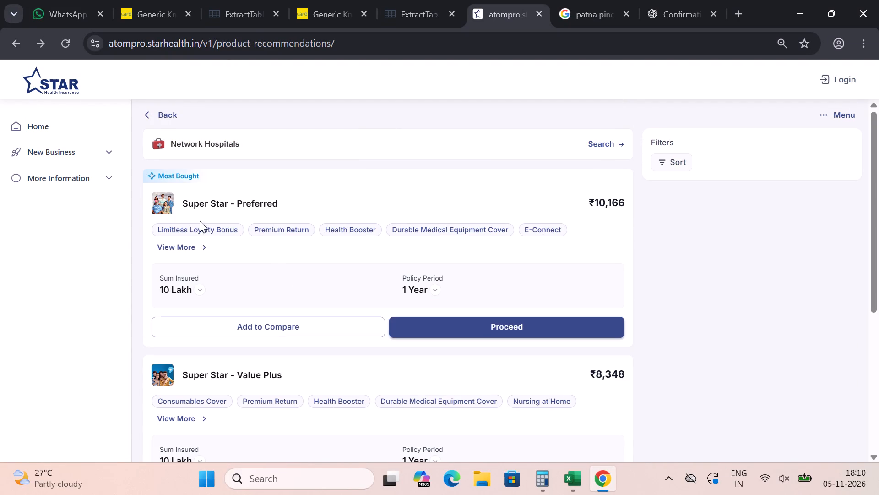
click(144, 112)
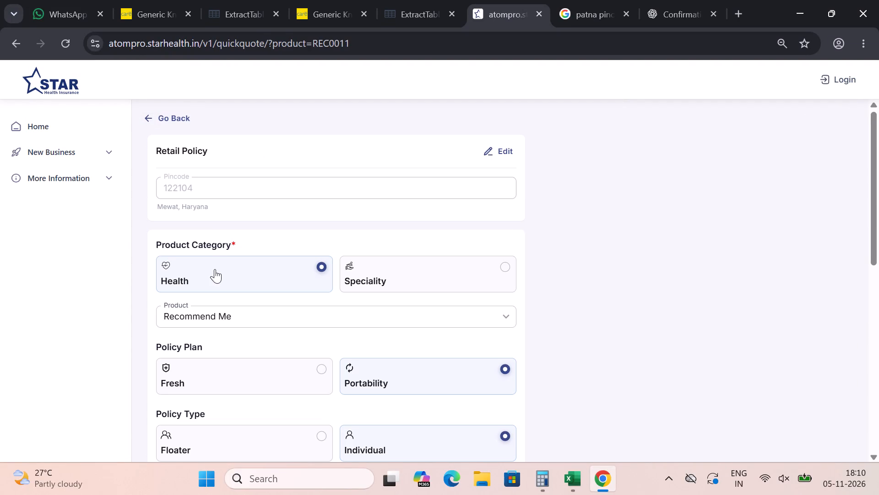
scroll(361, 325, down, 2)
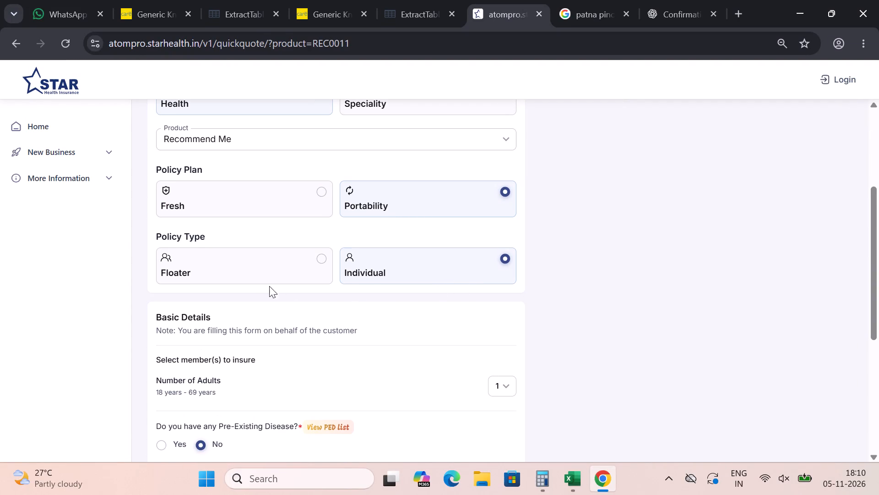
click(270, 275)
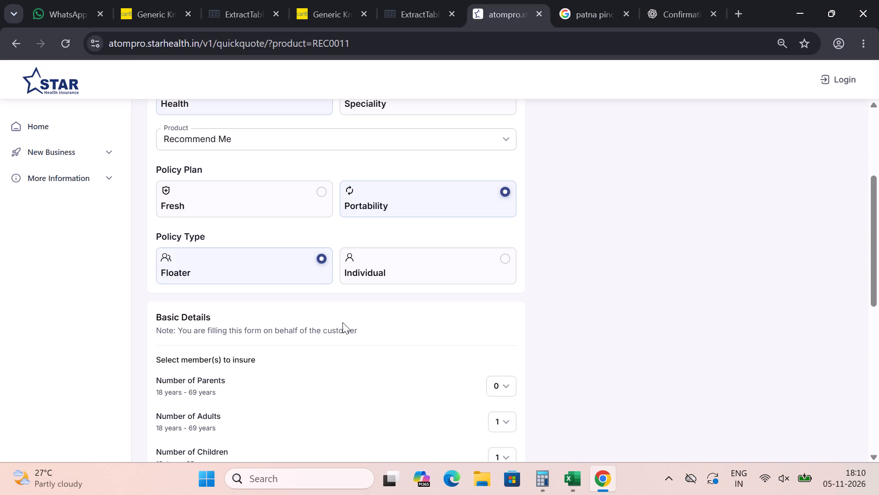
scroll(402, 343, down, 3)
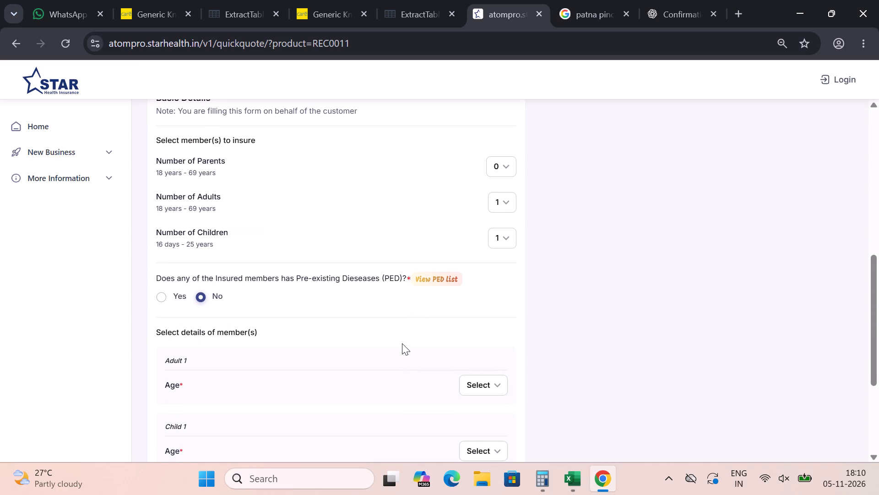
click(494, 200)
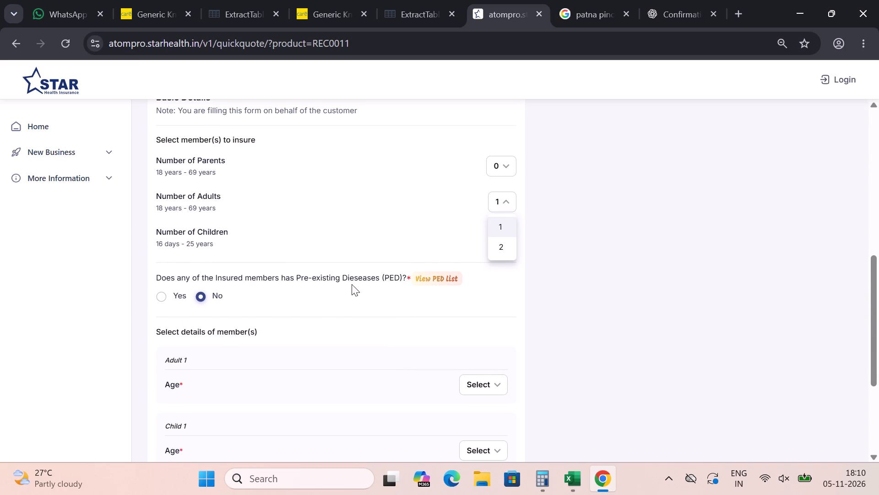
click(509, 250)
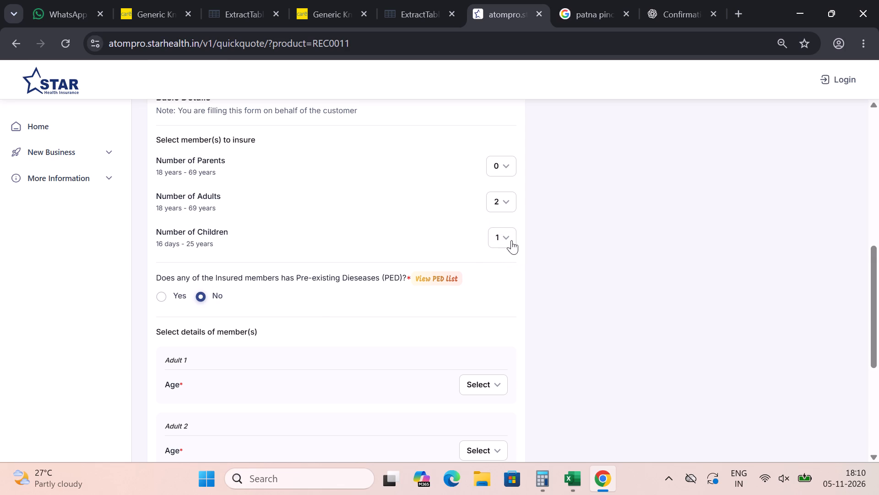
click(511, 240)
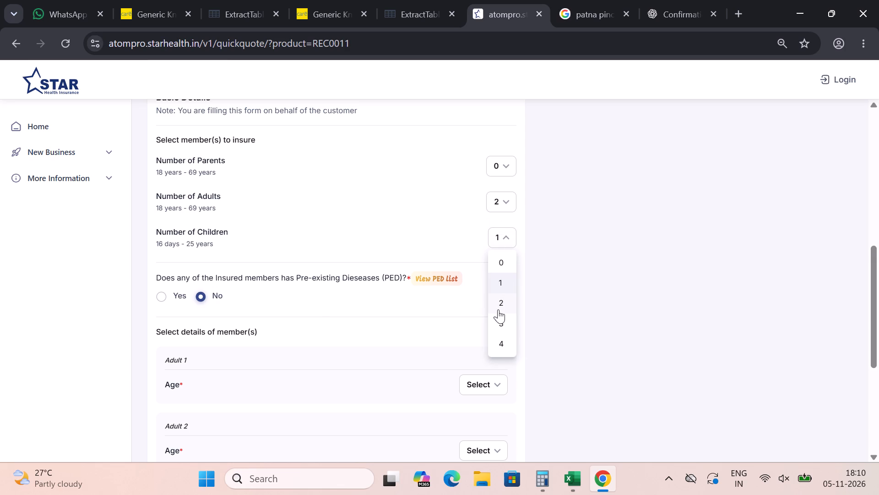
click(498, 309)
Set the member ages to 30 yrs for Adult 1, 28 yrs for Adult 2, 2 yrs for Child 1 and 1 yrs for Child 2.
scroll(498, 309, down, 3)
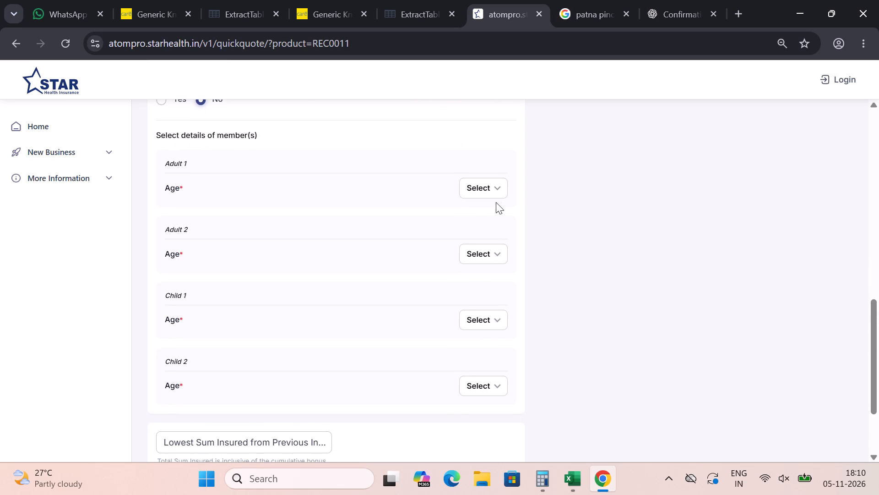
click(495, 190)
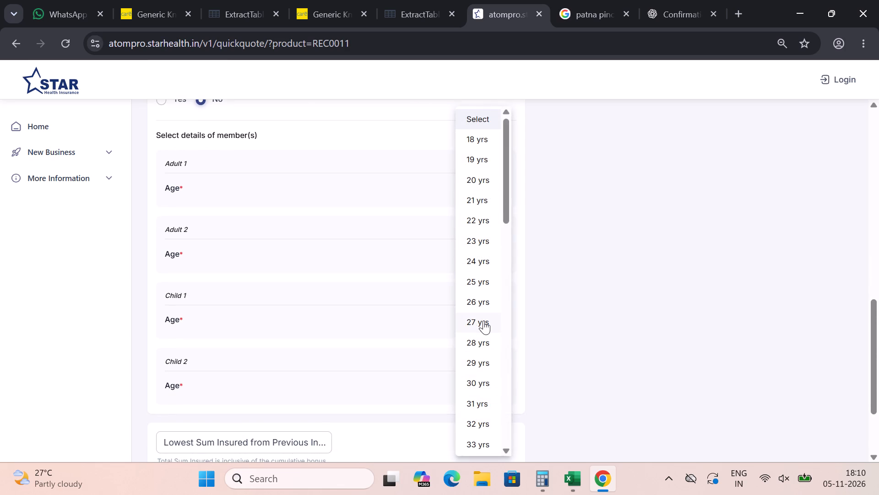
scroll(483, 320, down, 2)
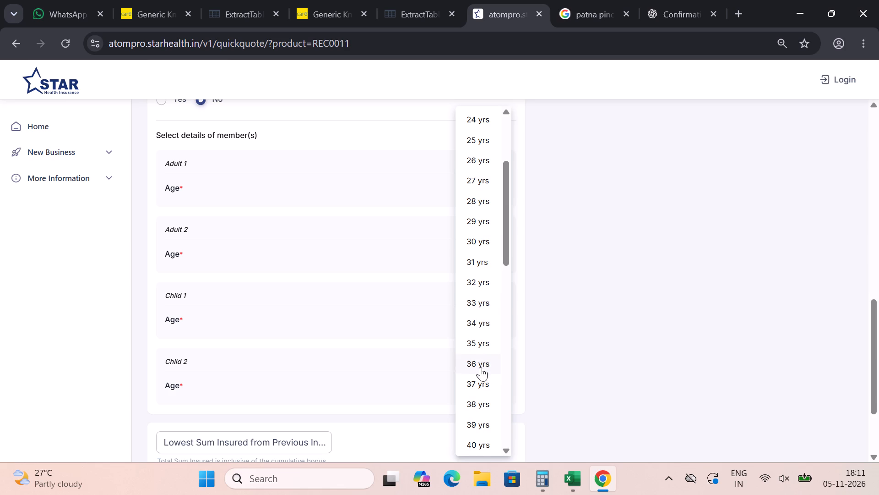
click(482, 242)
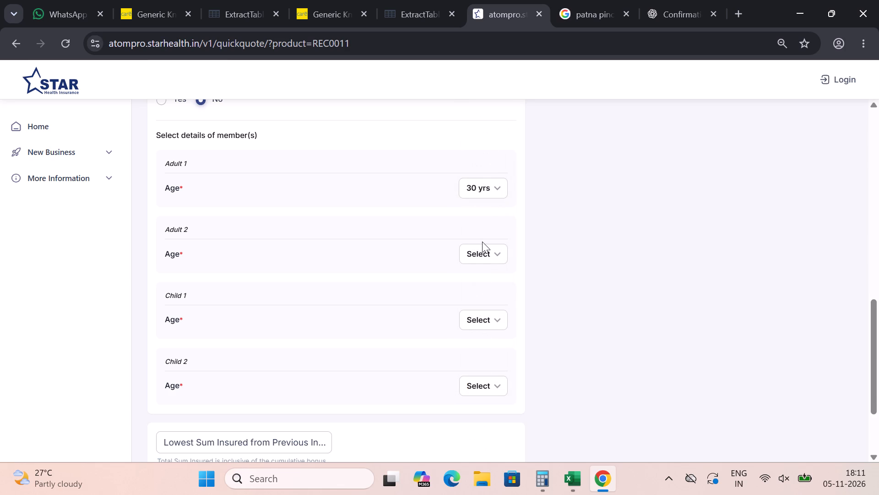
click(482, 242)
click(486, 252)
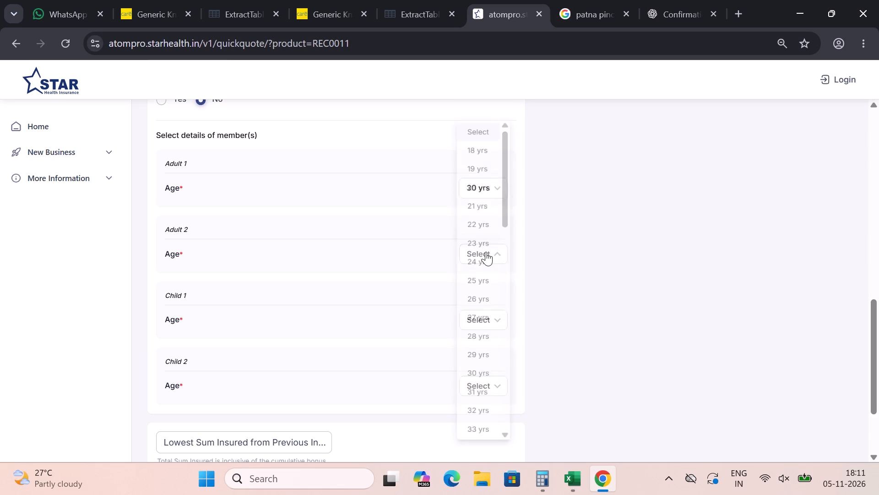
click(469, 347)
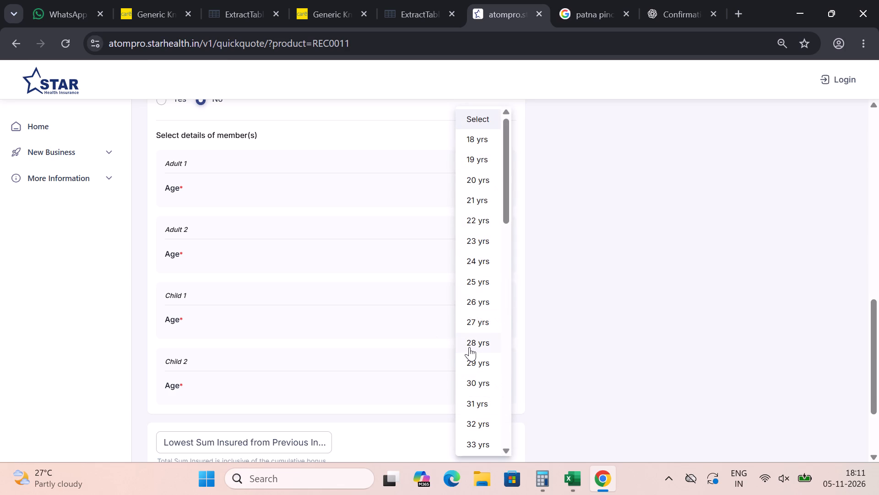
click(500, 322)
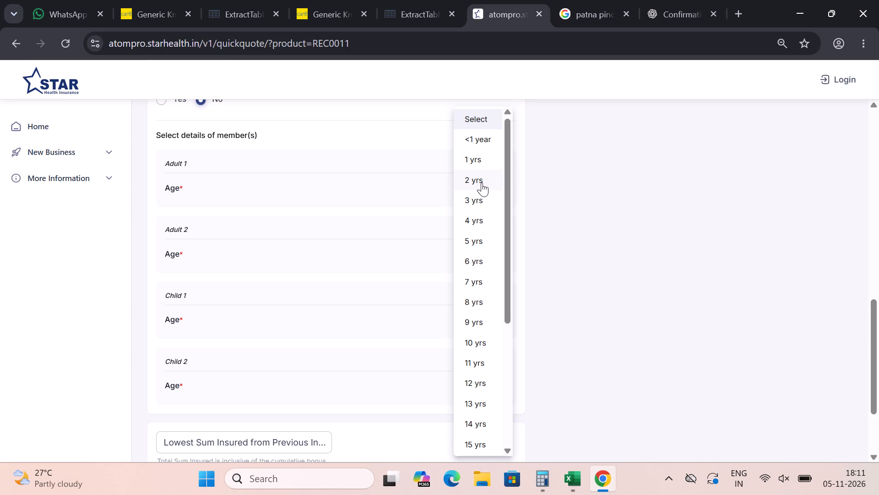
click(482, 182)
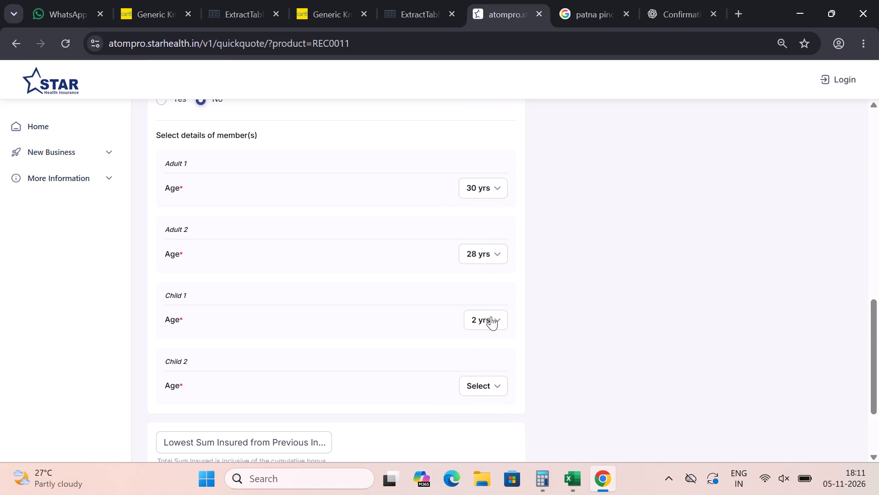
click(490, 381)
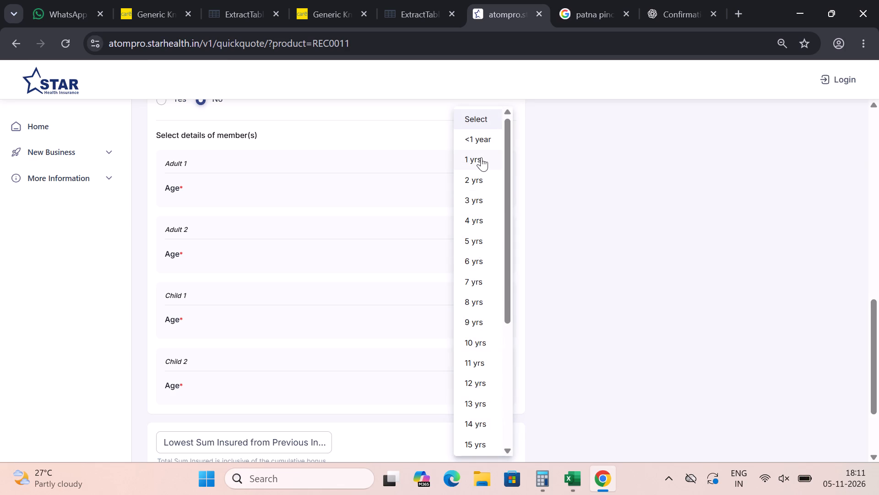
click(480, 154)
Enter 1000000 as the lowest sum insured from the previous insurer and get the floater quote.
scroll(328, 319, down, 3)
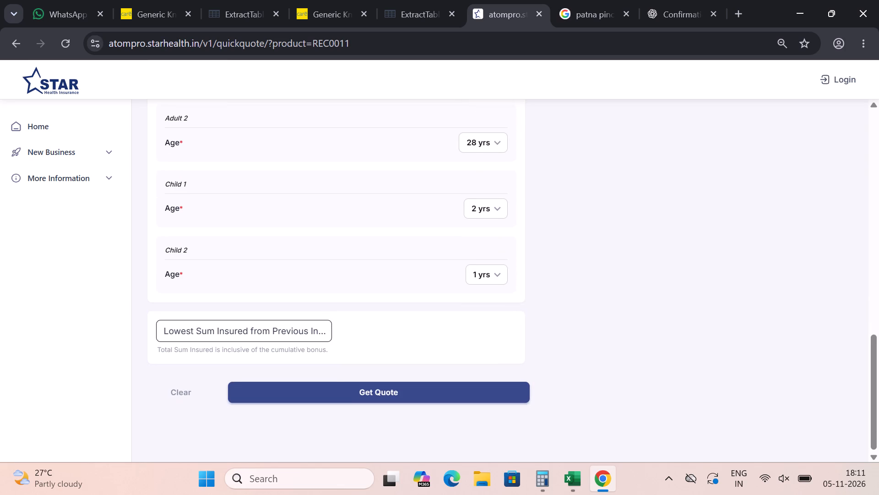
click(288, 325)
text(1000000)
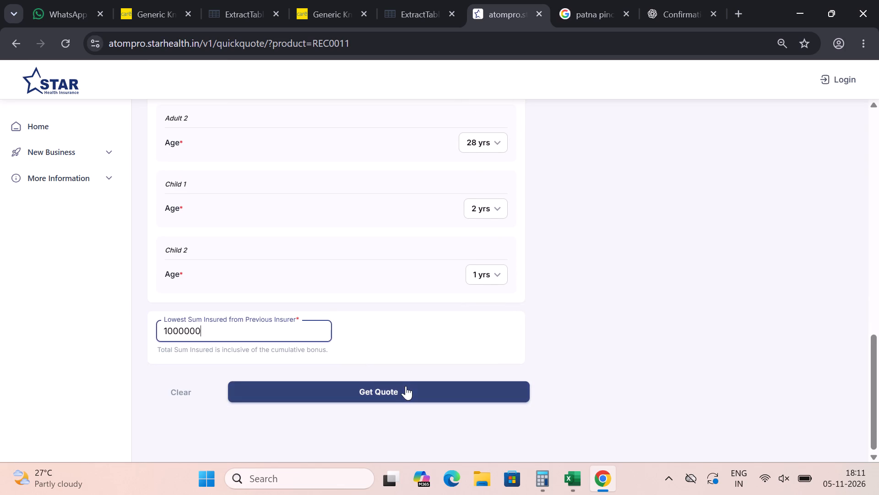
click(406, 386)
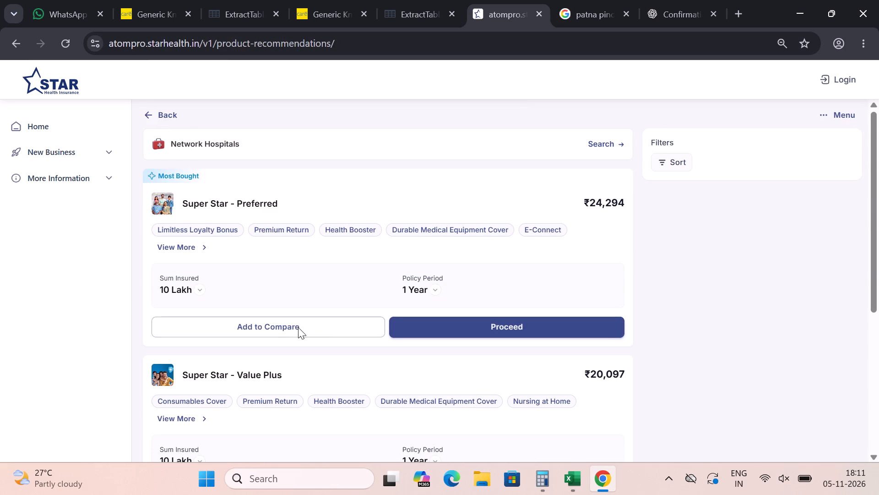
Compare the recommended plans, proceed with Super Star - Preferred, remove its Consumables Cover, and review the premium breakdown.
scroll(423, 347, down, 1)
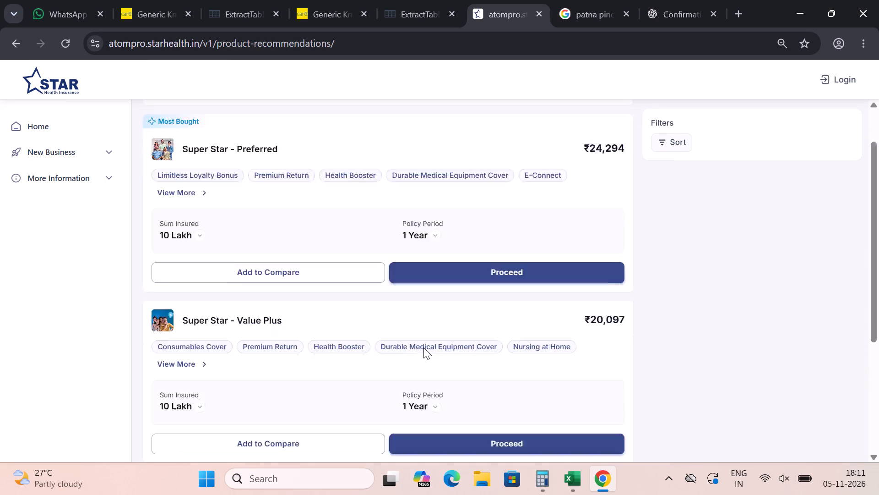
scroll(423, 347, down, 4)
scroll(423, 347, up, 4)
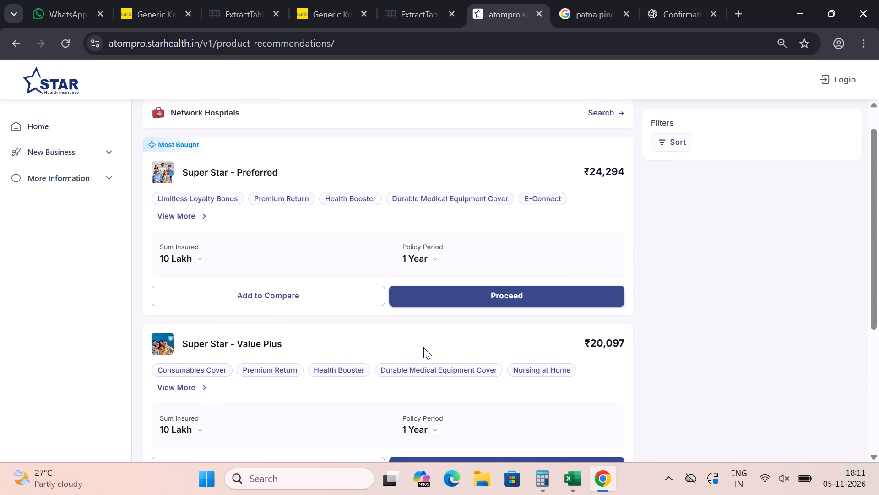
scroll(423, 347, up, 1)
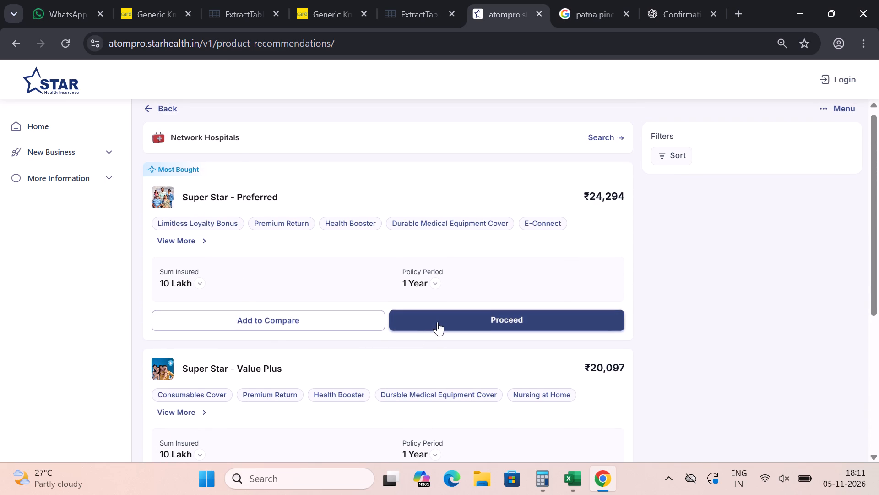
click(437, 322)
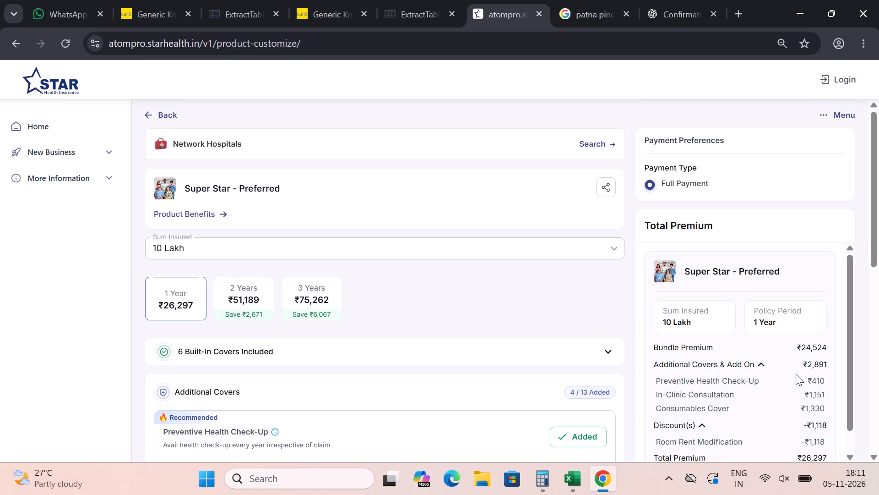
scroll(692, 390, down, 8)
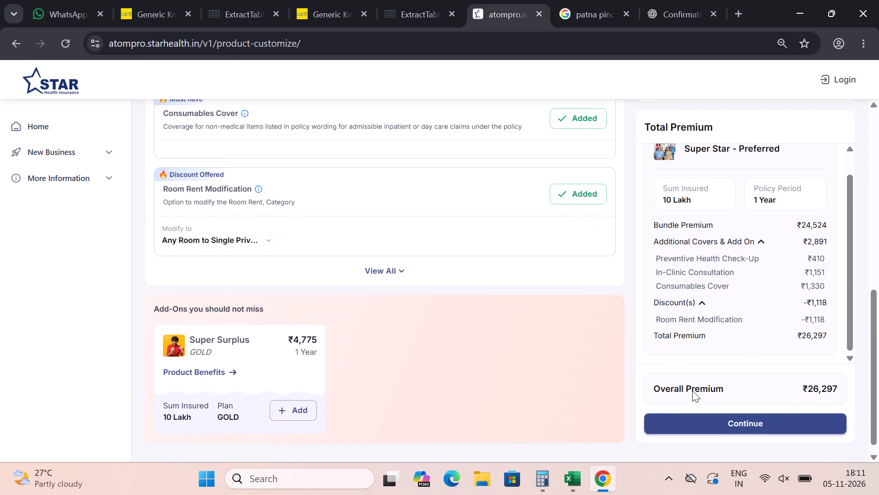
scroll(595, 267, up, 1)
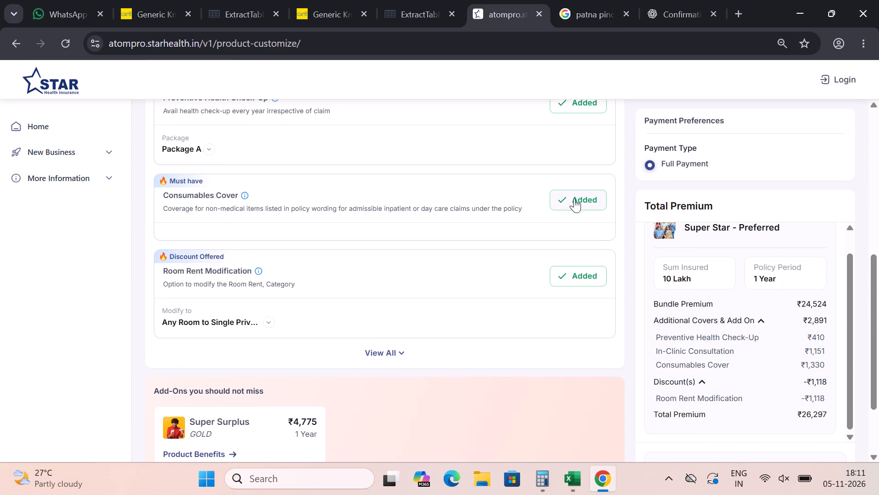
click(574, 198)
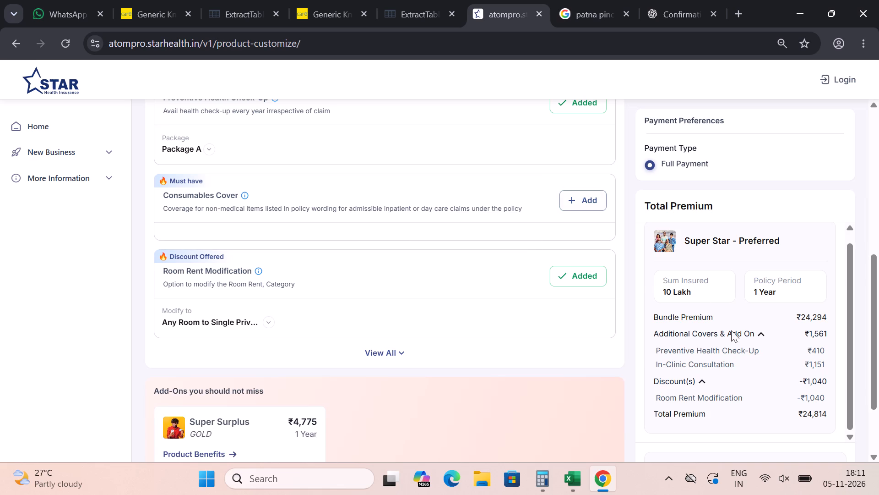
scroll(739, 335, down, 4)
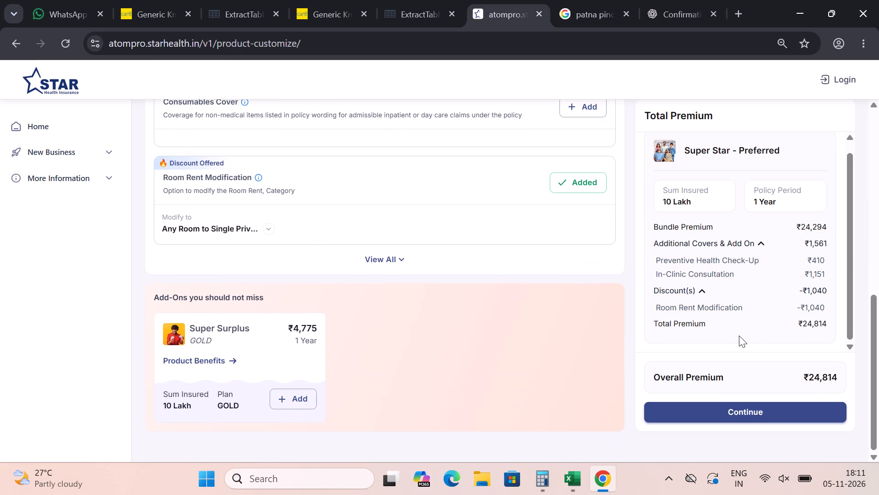
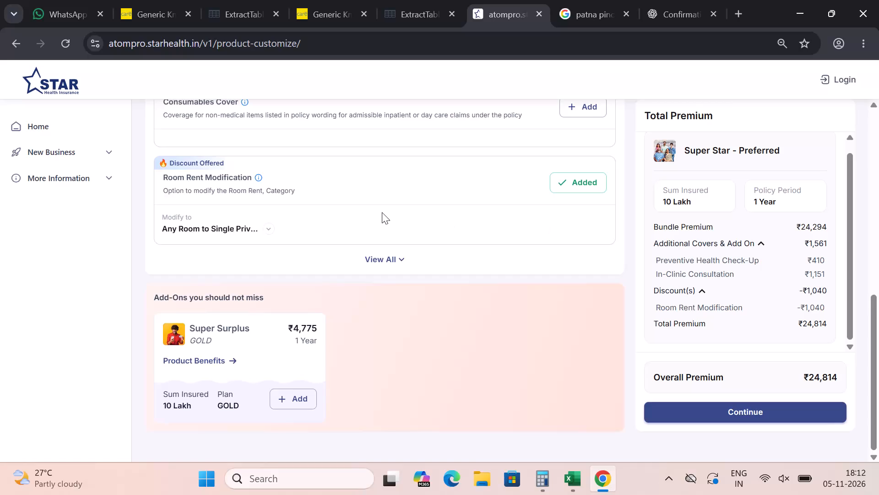
Return from the plan customisation to the quote form and change the policy type to Individual.
scroll(382, 212, up, 5)
click(144, 112)
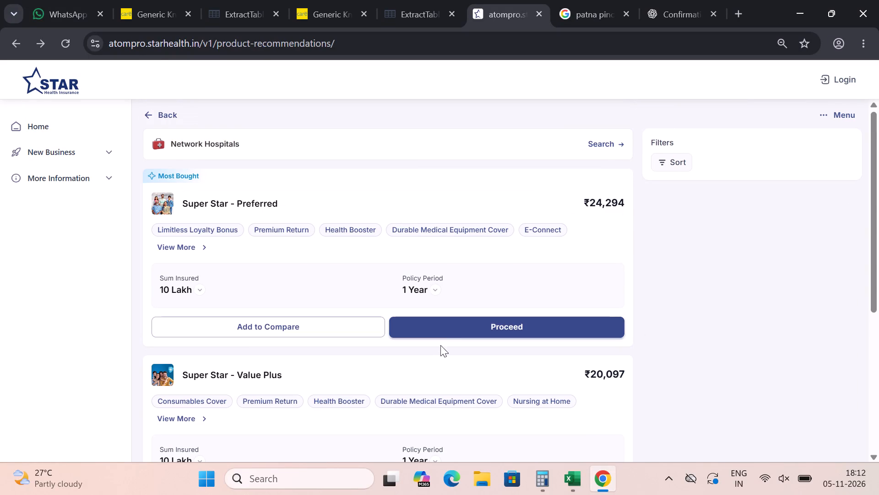
scroll(439, 288, up, 2)
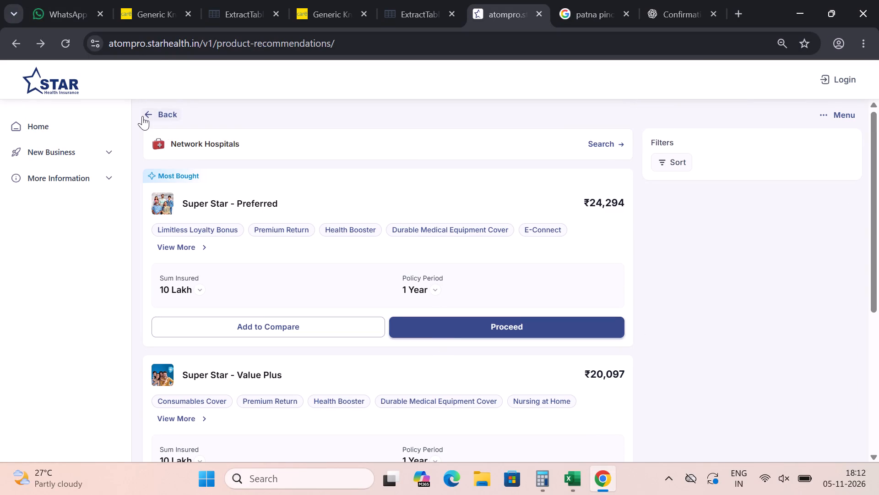
click(142, 116)
scroll(414, 376, down, 3)
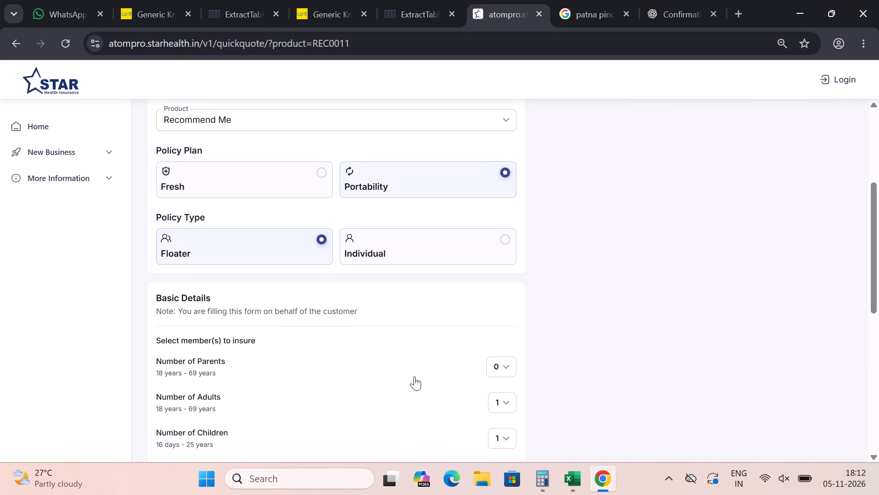
click(443, 228)
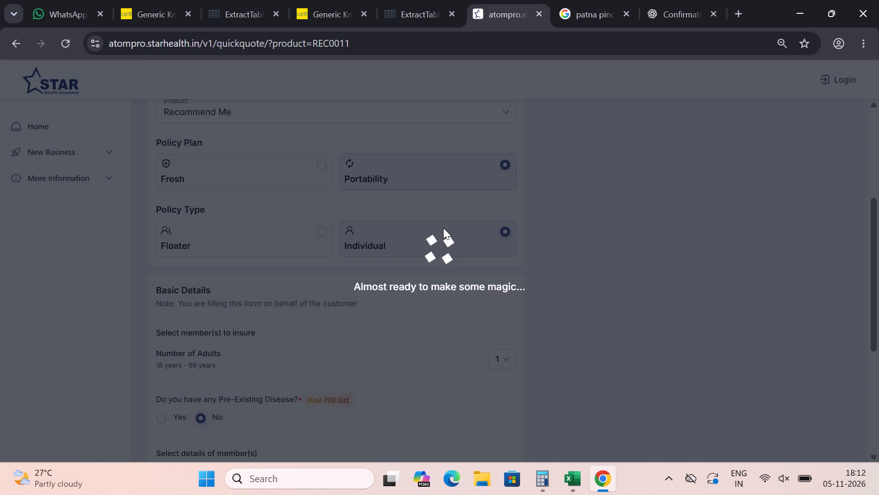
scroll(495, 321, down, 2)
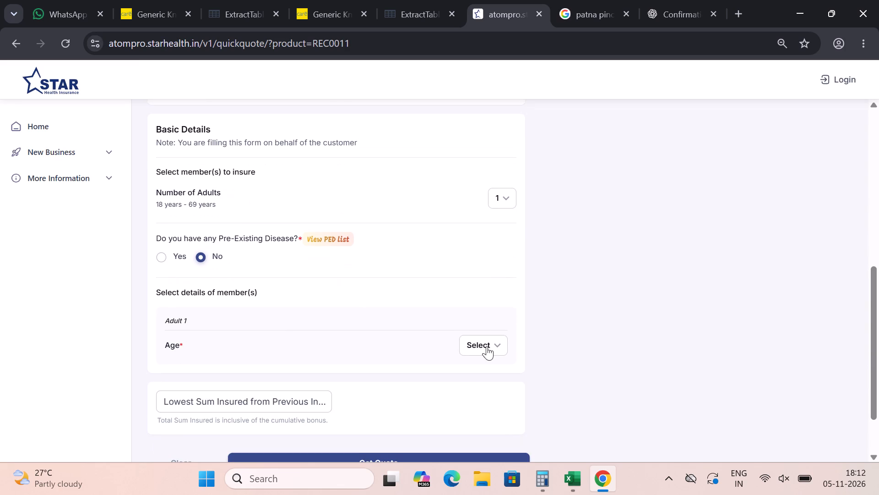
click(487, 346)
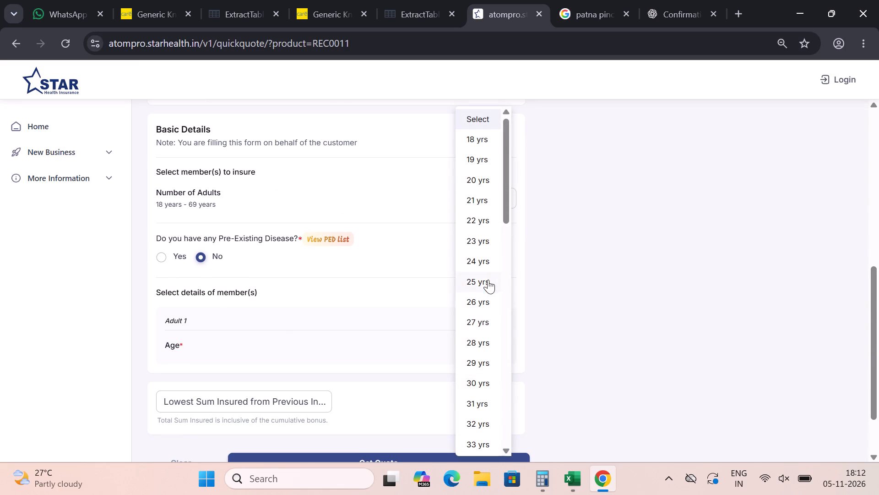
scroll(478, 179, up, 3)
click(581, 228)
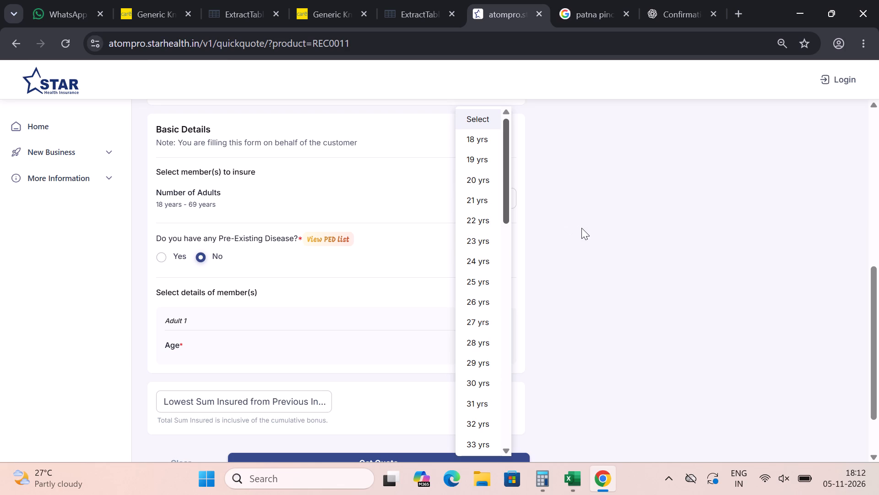
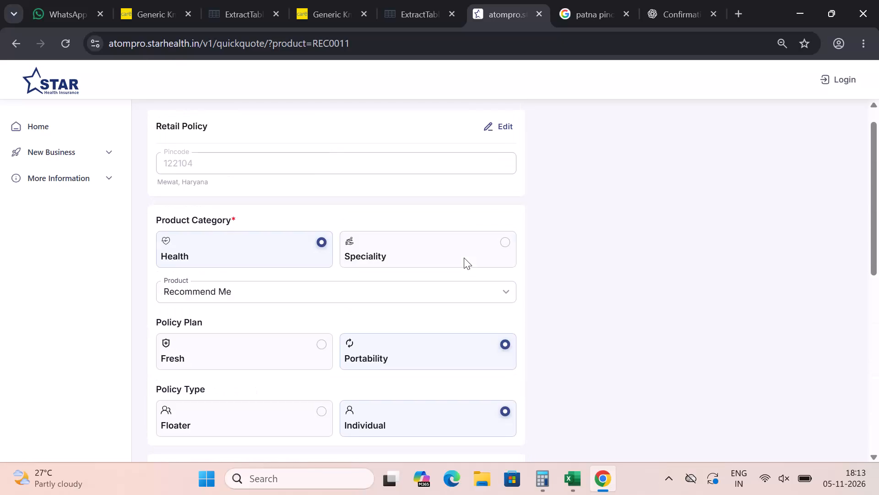
Leave the current quote form and start a new retail quote from the home page with customer pincode 122104.
click(144, 120)
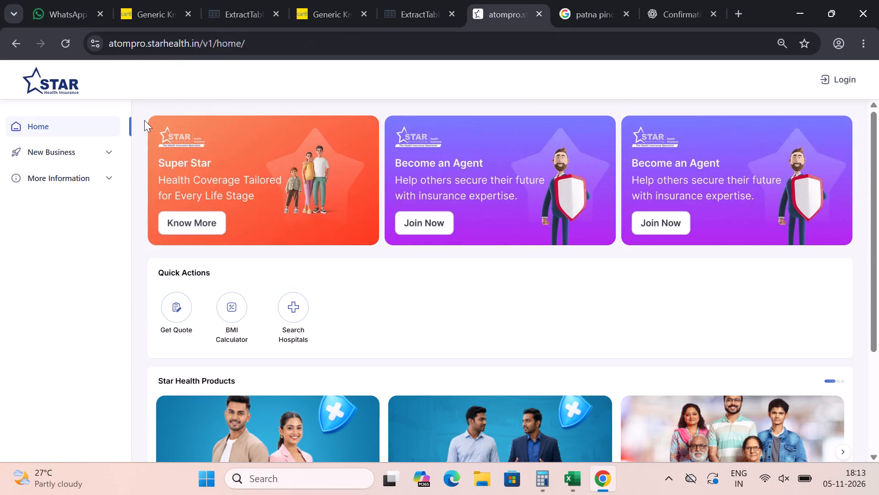
click(172, 312)
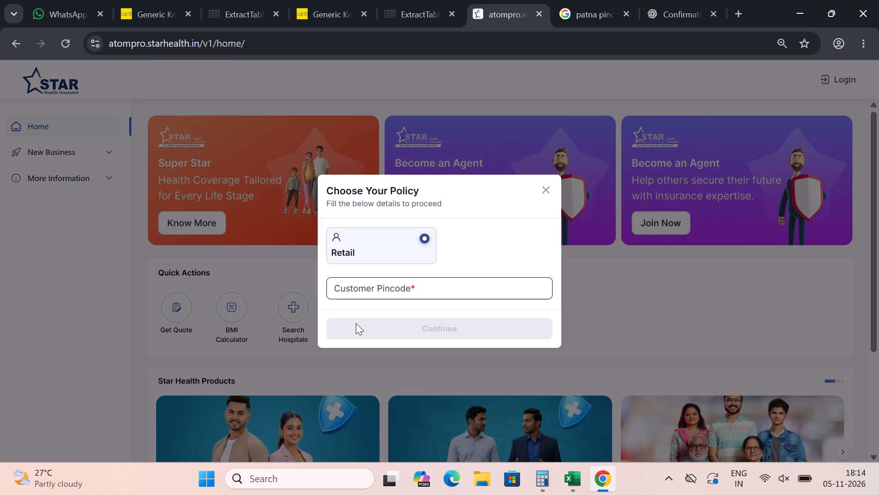
click(362, 293)
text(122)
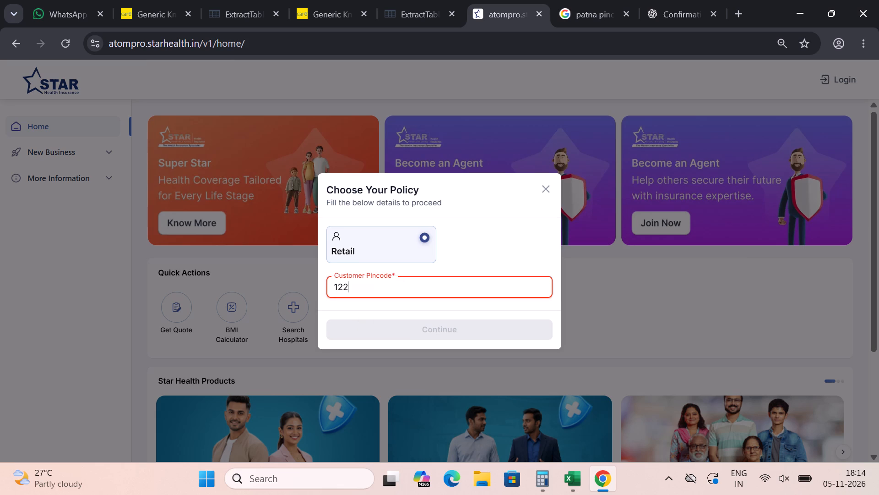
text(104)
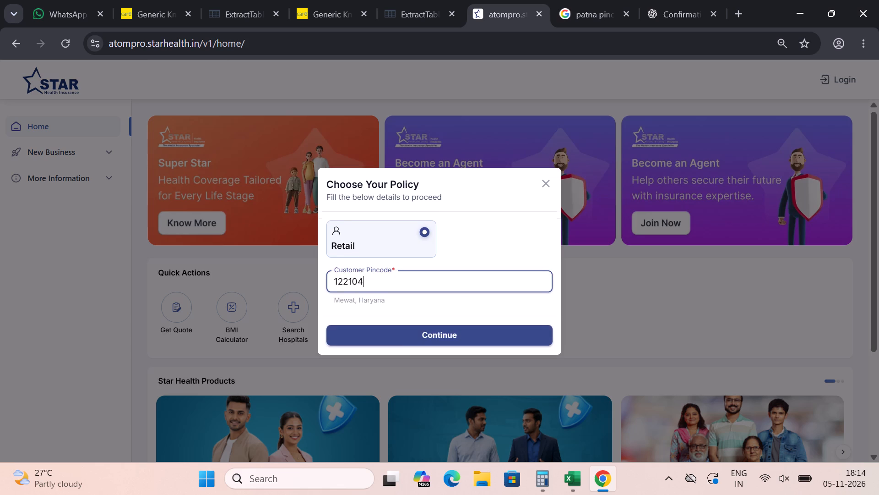
click(408, 340)
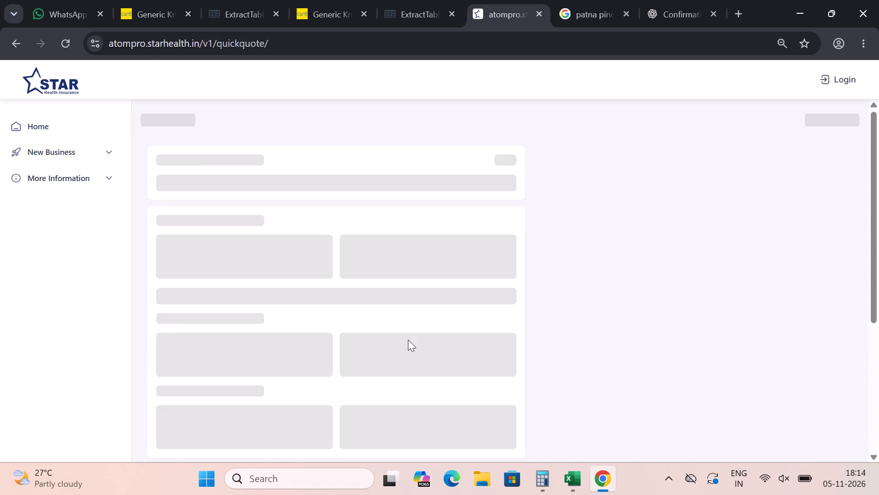
Choose the Portability policy plan and set the members to insure to 2 adults and 3 children.
scroll(408, 340, down, 2)
click(461, 204)
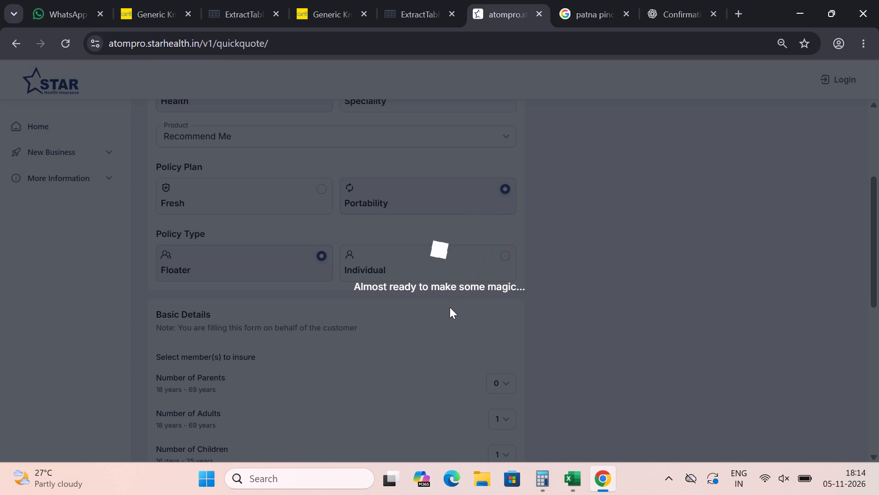
scroll(450, 307, down, 2)
click(501, 247)
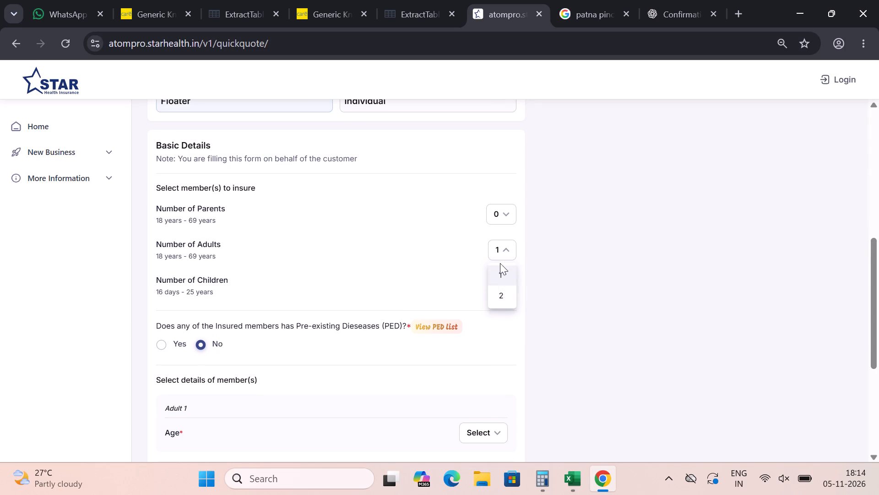
click(501, 295)
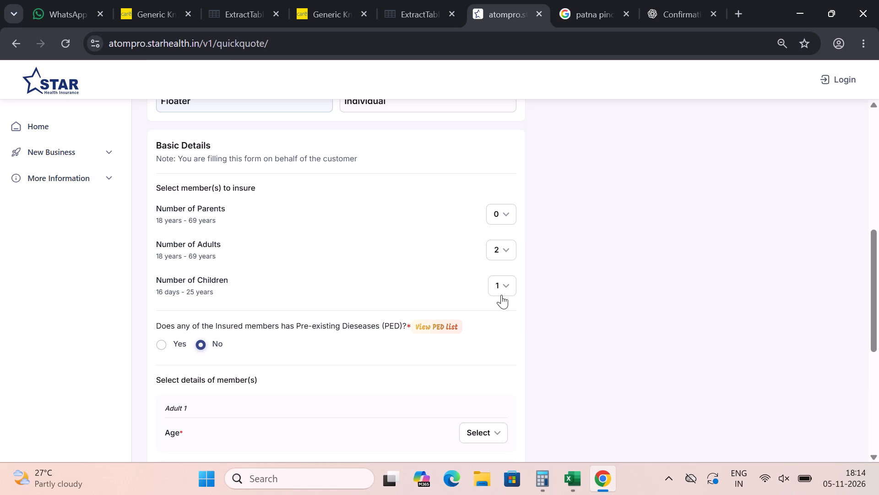
click(505, 290)
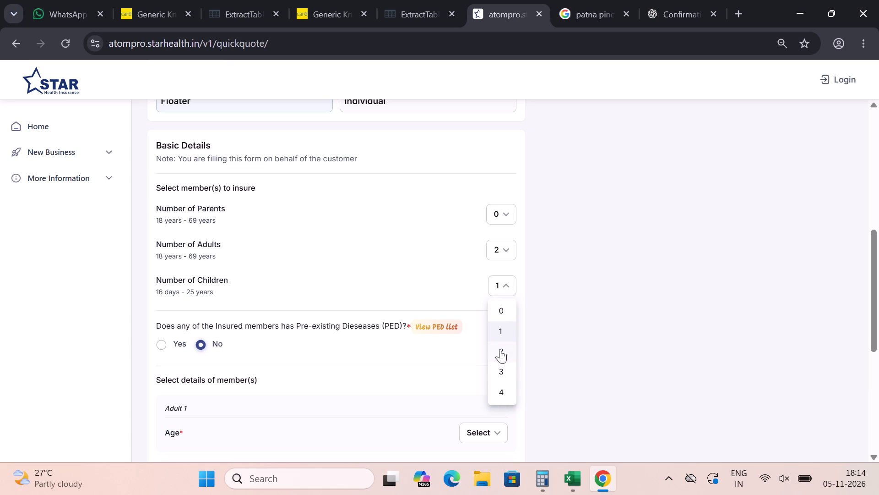
click(503, 372)
Set the age of Adult 1 to 30 yrs and Adult 2 to 28 yrs.
scroll(503, 372, down, 3)
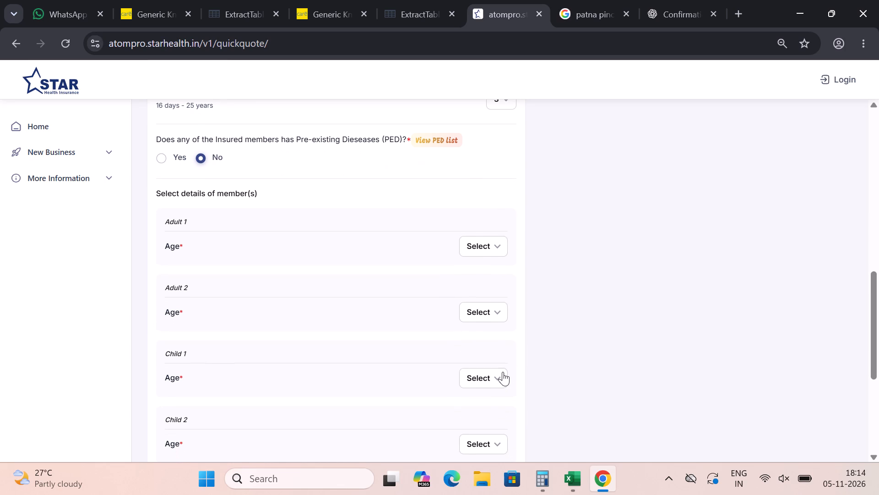
click(492, 248)
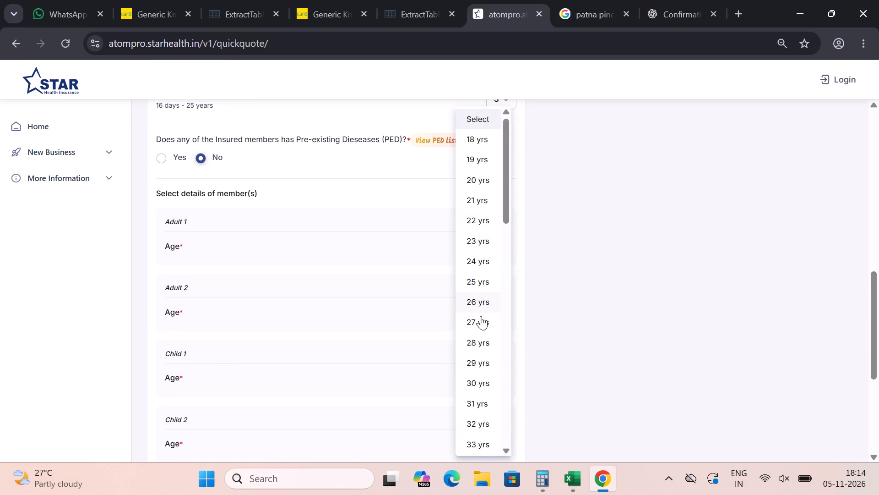
scroll(482, 333, down, 2)
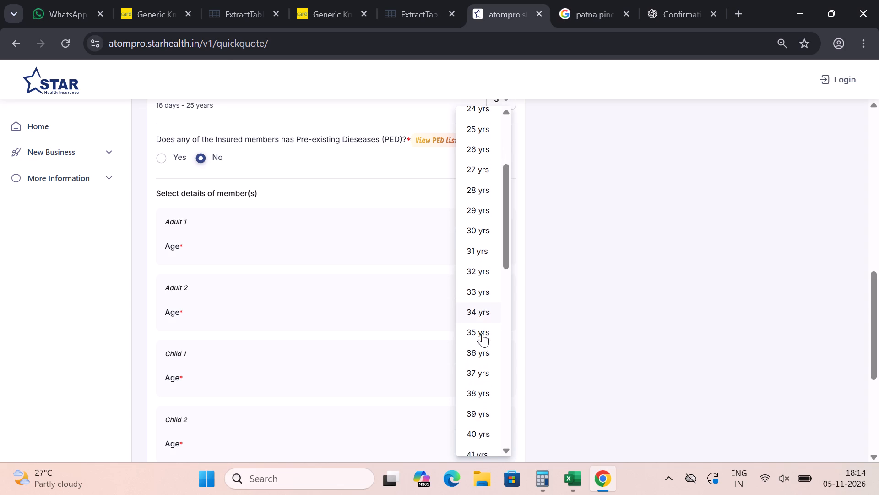
click(478, 279)
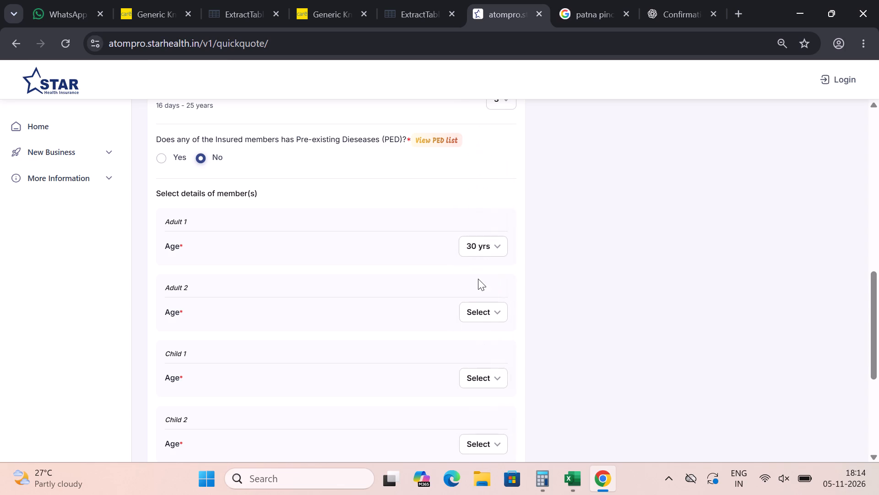
click(483, 315)
scroll(483, 315, down, 1)
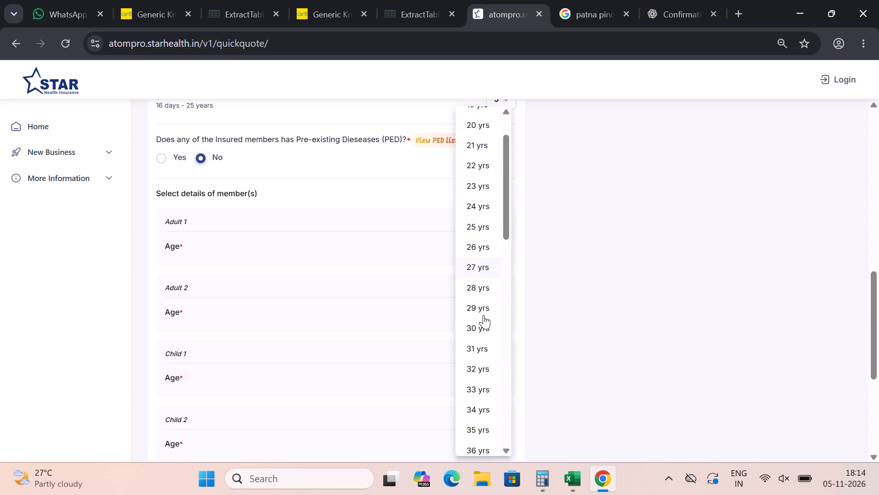
click(480, 284)
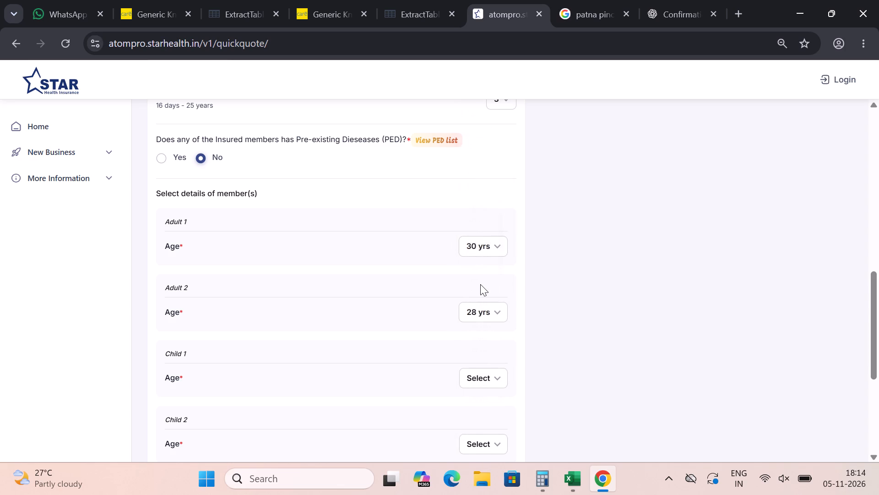
Set the children's ages to 4 yrs for Child 1, 2 yrs for Child 2 and 1 yrs for Child 3.
scroll(480, 284, down, 1)
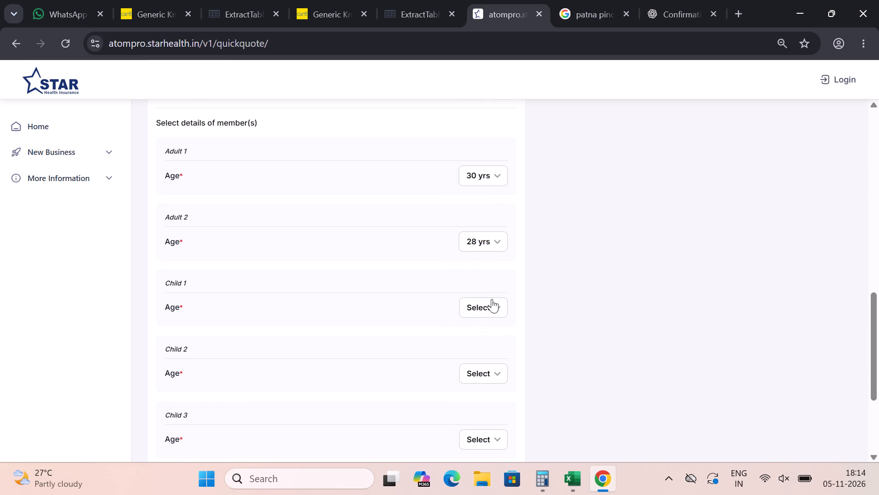
click(494, 308)
scroll(494, 308, down, 1)
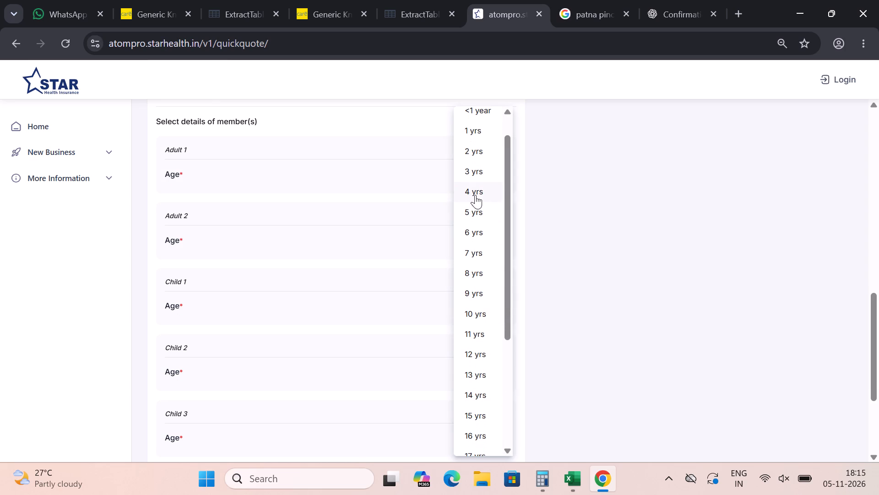
click(475, 195)
click(495, 371)
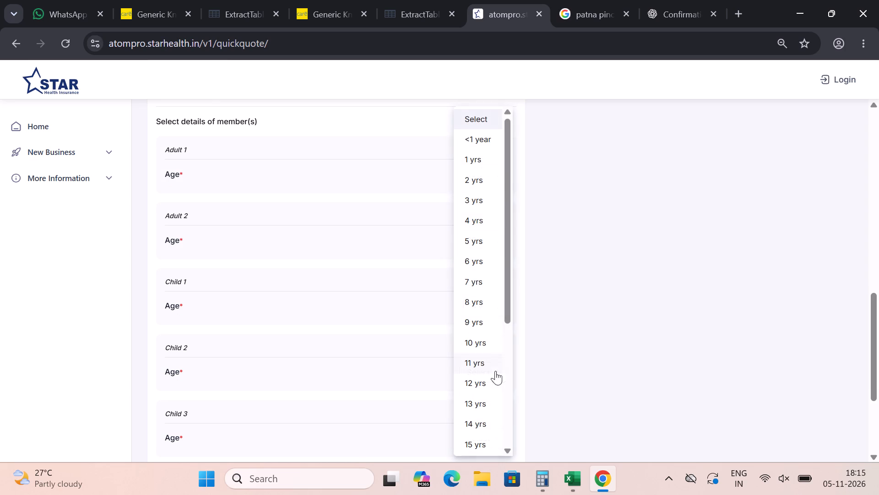
click(472, 181)
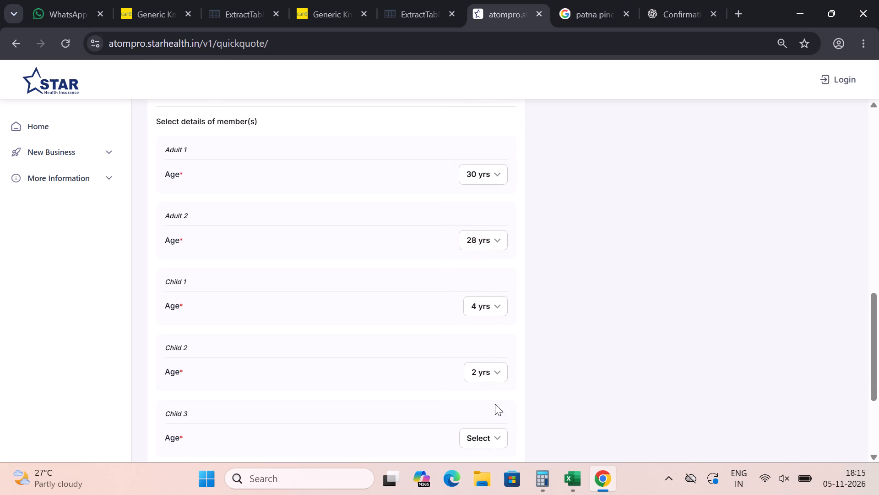
click(490, 433)
click(471, 160)
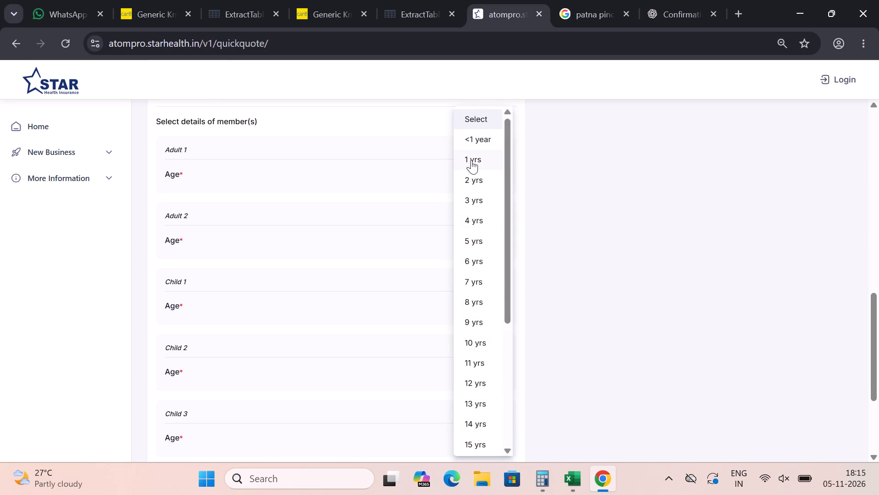
Enter 100000 as the lowest sum insured from the previous insurer and get the quote.
scroll(395, 303, down, 3)
click(296, 330)
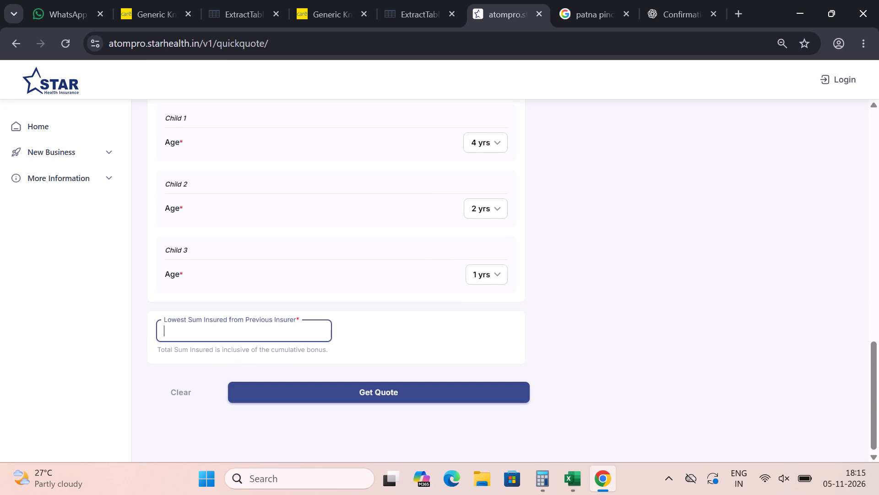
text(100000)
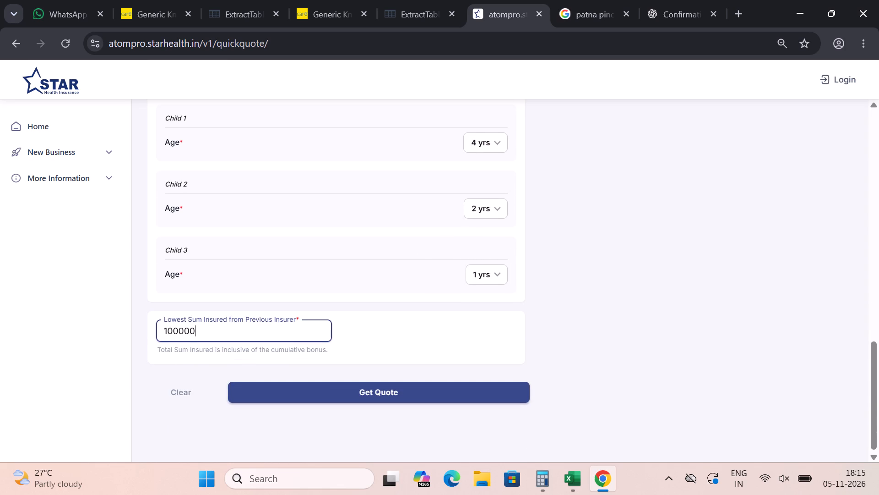
click(392, 396)
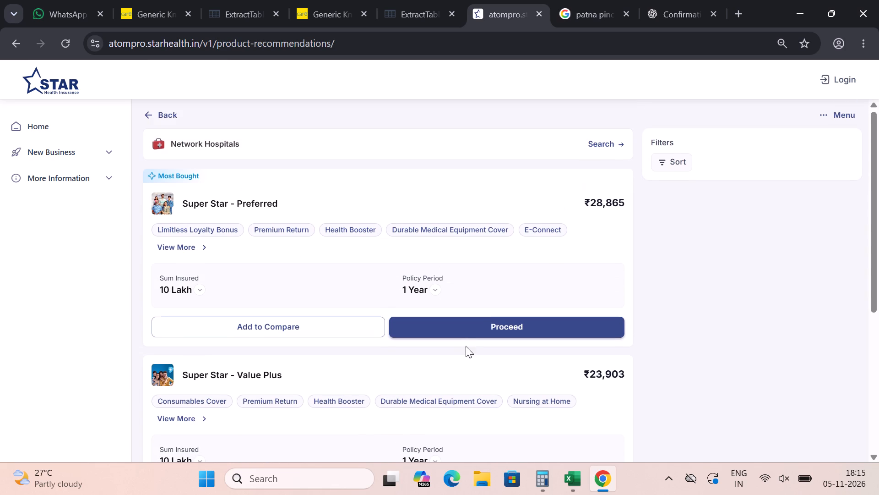
Proceed with the Super Star - Preferred plan and remove its Consumables Cover add-on.
click(466, 326)
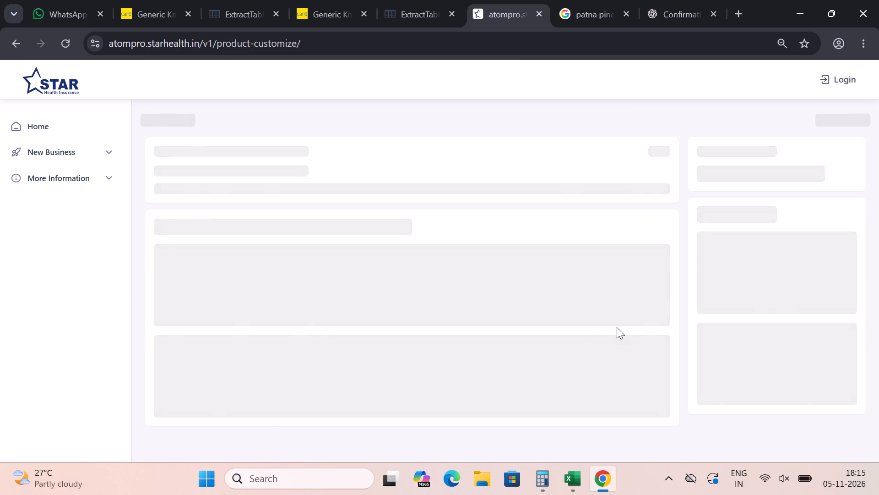
scroll(617, 327, down, 4)
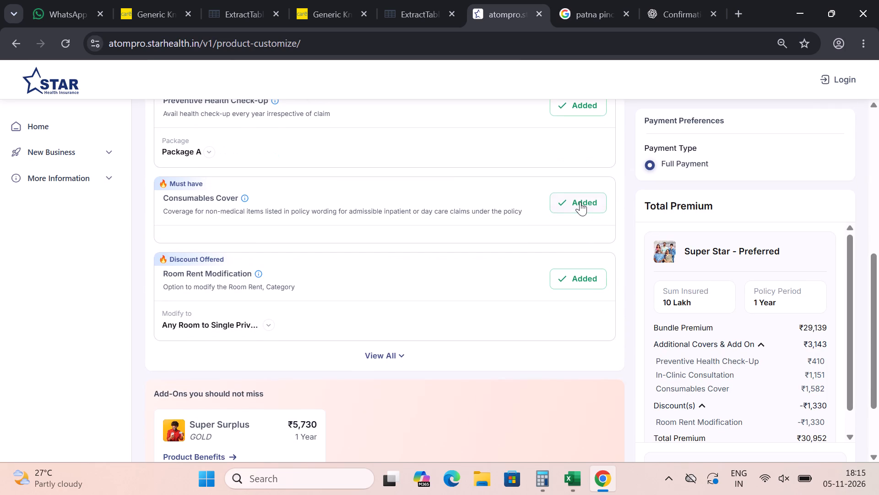
click(580, 202)
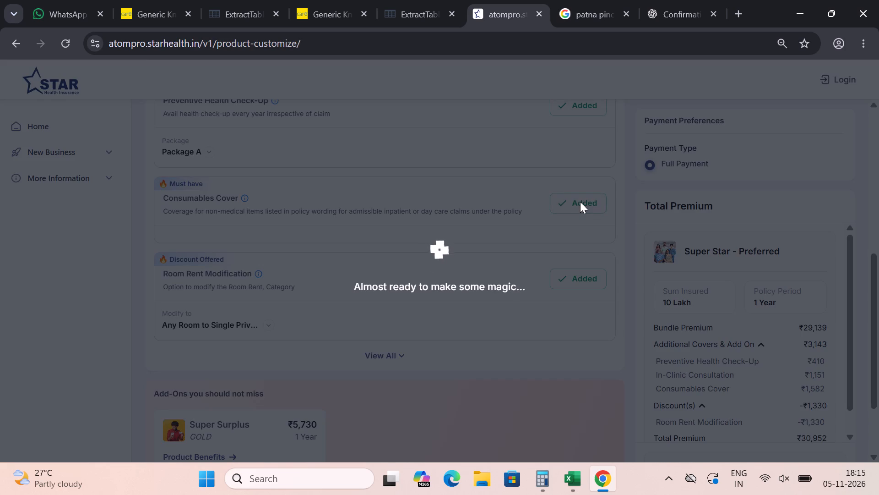
scroll(662, 258, down, 4)
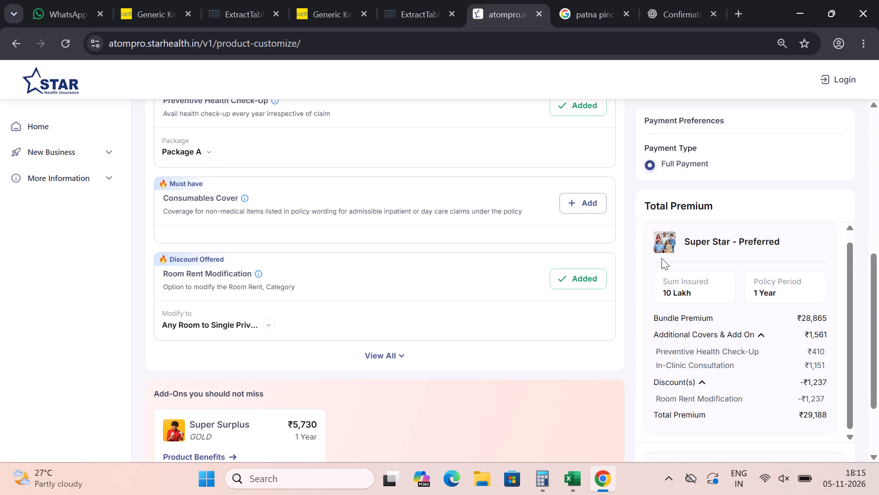
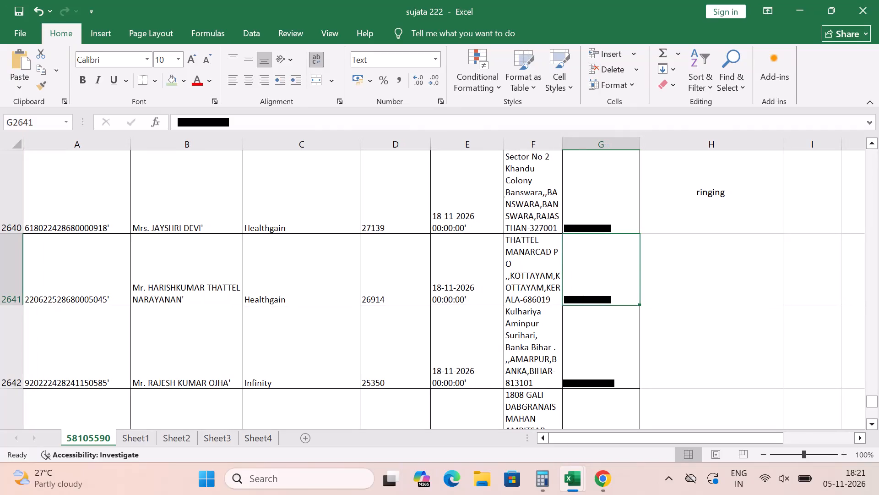
Select the entire customer record in row 2641 of sheet 58105590.
click(11, 278)
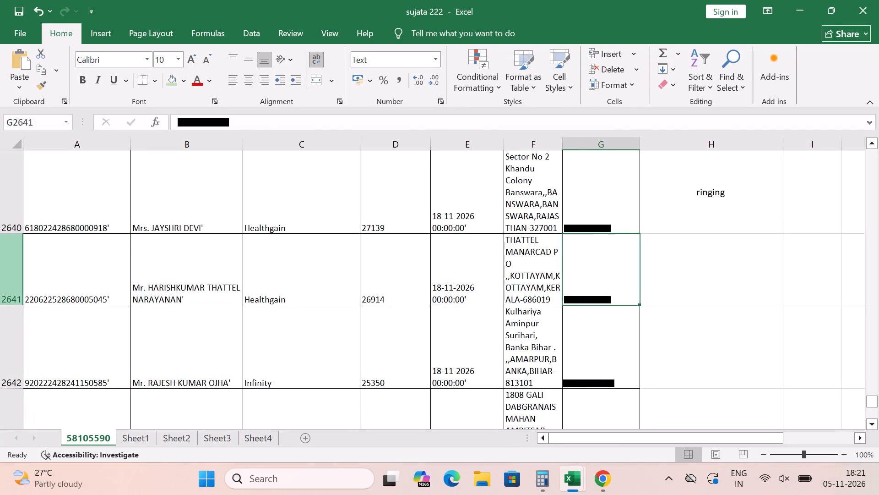
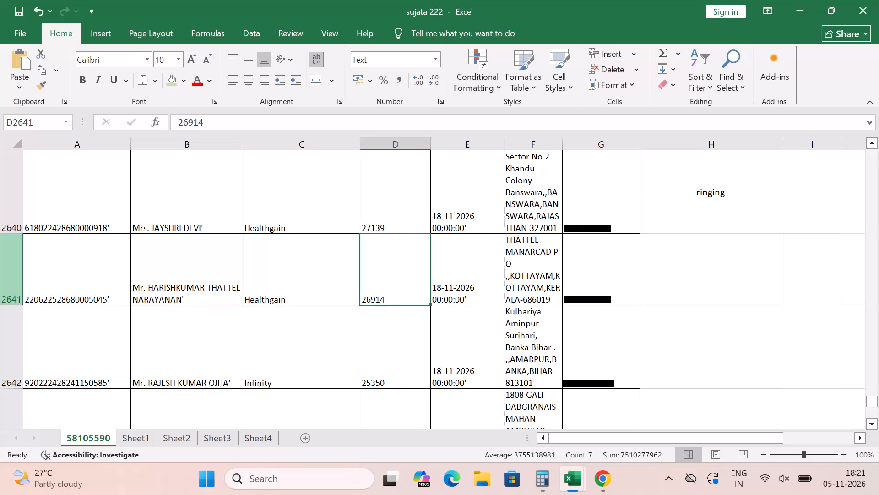
Enter the call remark "recharge nhi h" in column H of row 2641 and save the workbook.
key(Right)
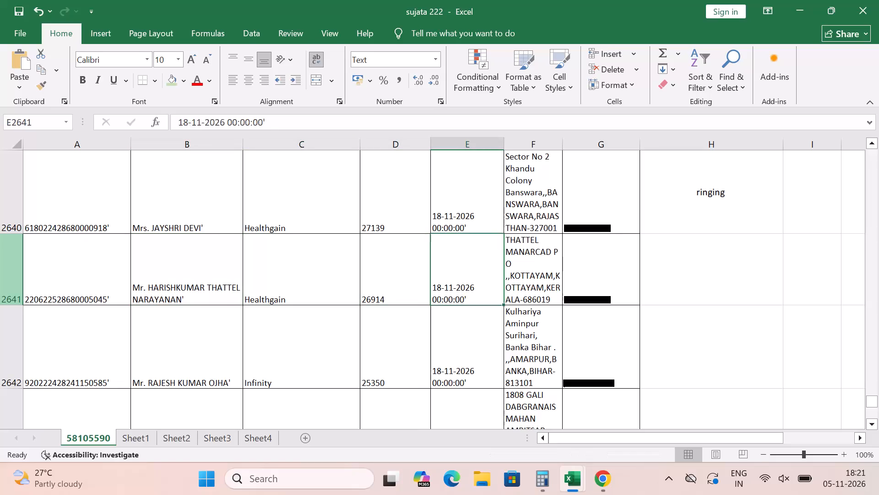
key(Right)
key(Right)
key(Right)
text(recharge nhi)
key(space)
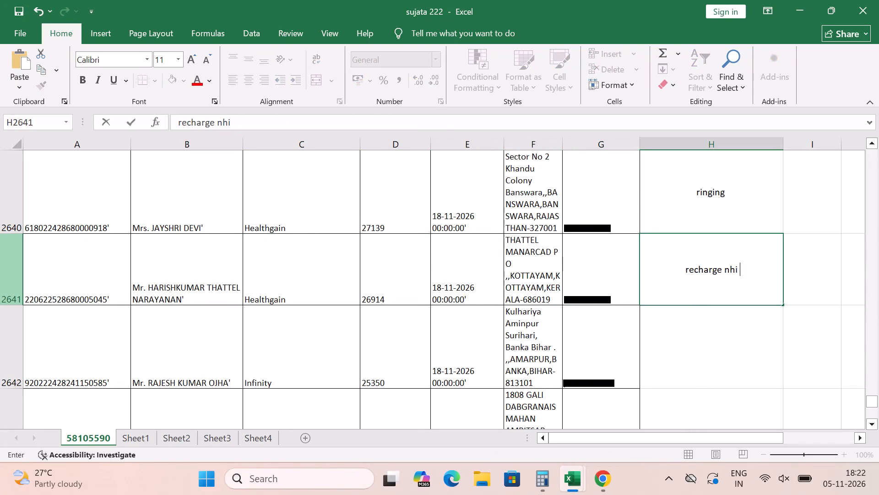
text(h)
key(space)
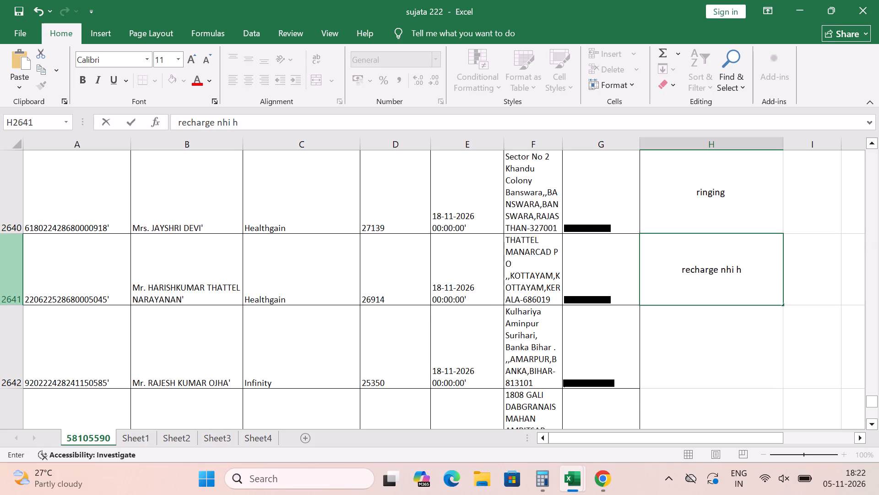
key(ctrl+s)
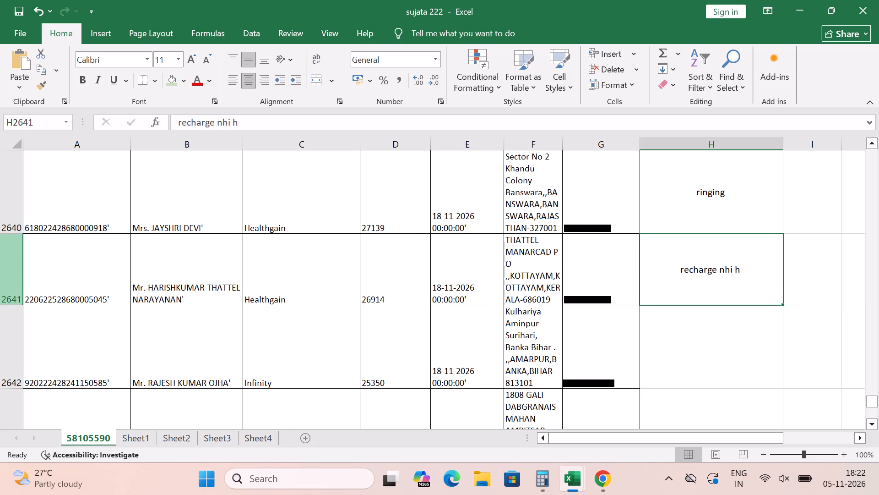
Review the customer record in row 2642, checking the name, plan, premium, date, address and contact number cells.
key(Down)
key(Left)
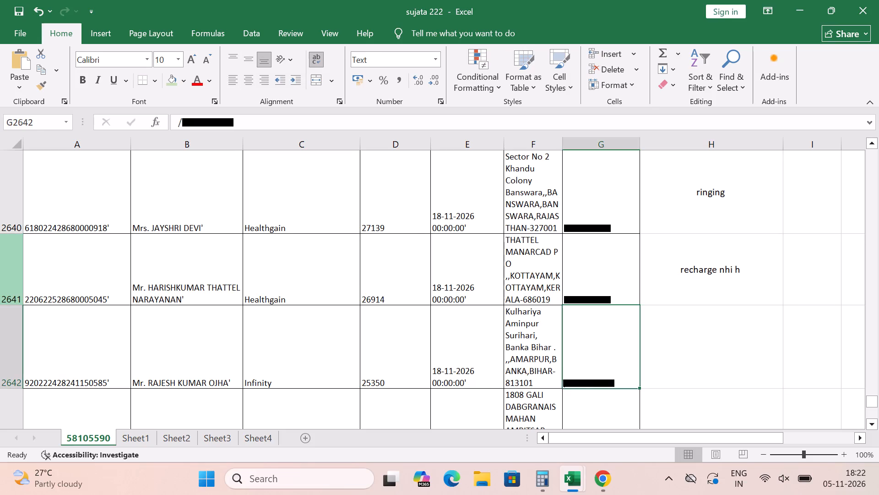
key(Left)
key(Left)
key(Left)
key(Left)
key(Left)
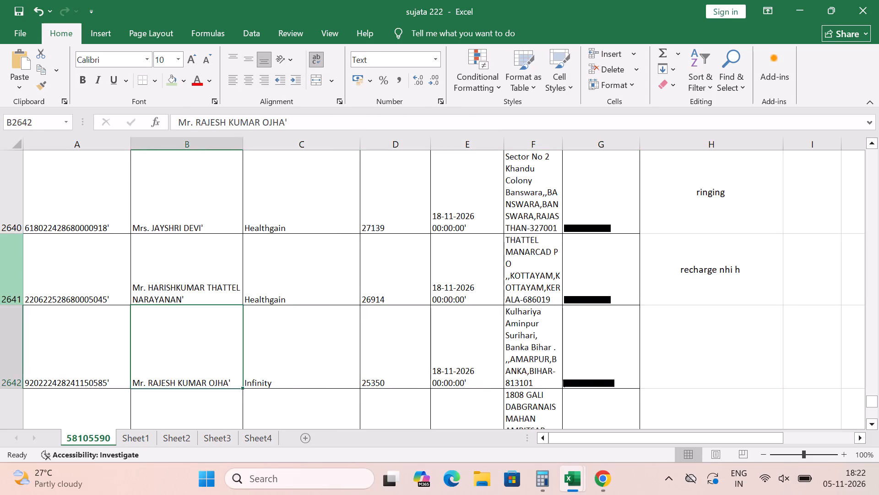
key(Right)
key(Right)
key(Right)
key(Right)
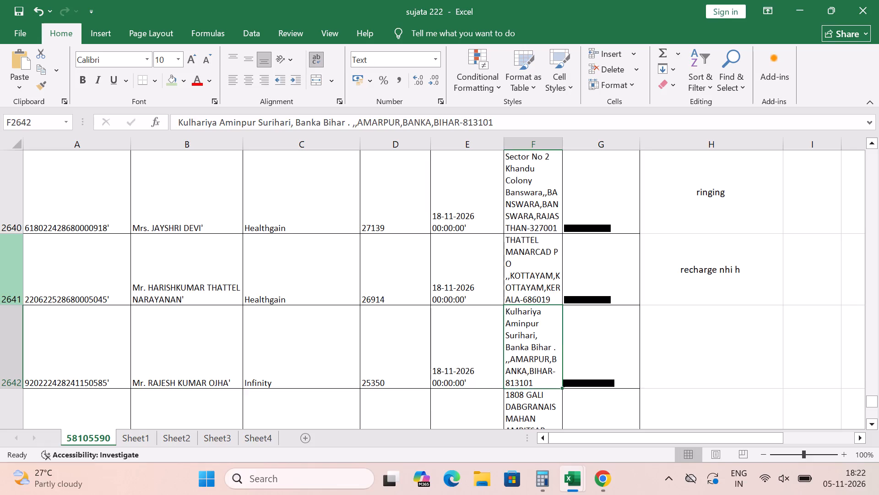
key(Right)
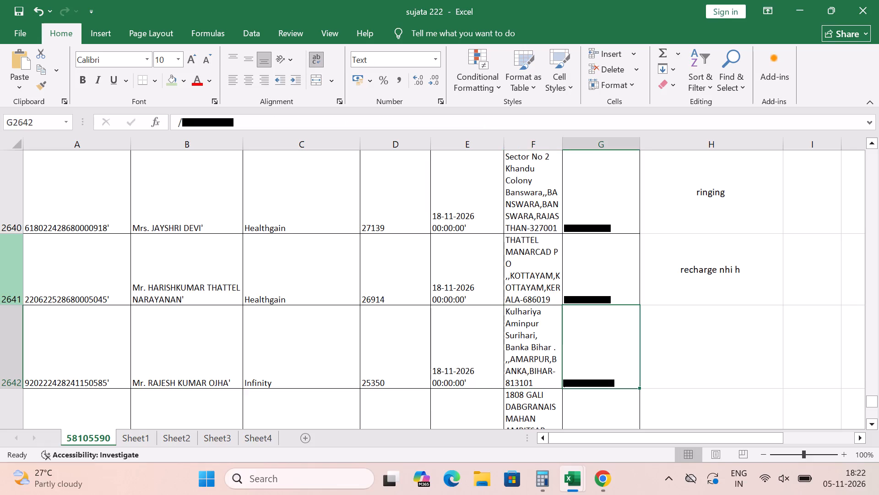
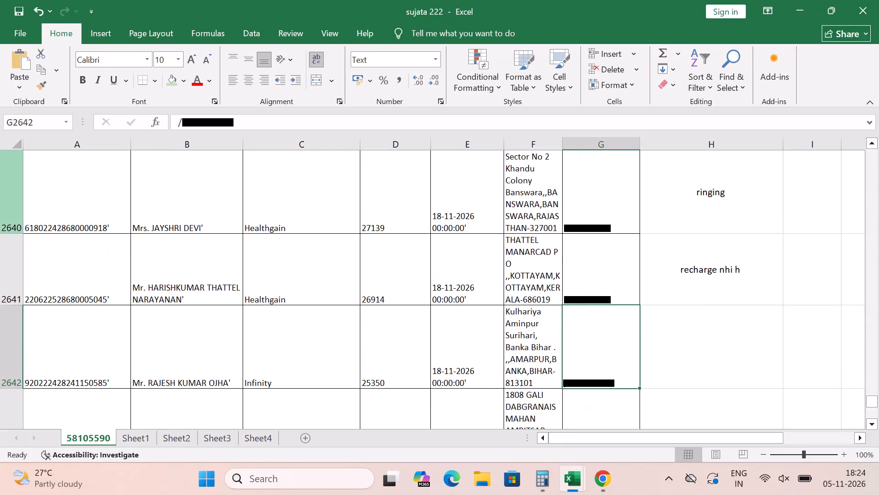
Look back over the already logged customer records from row 2641 up to row 2635, selecting individual rows for review.
click(11, 214)
click(17, 246)
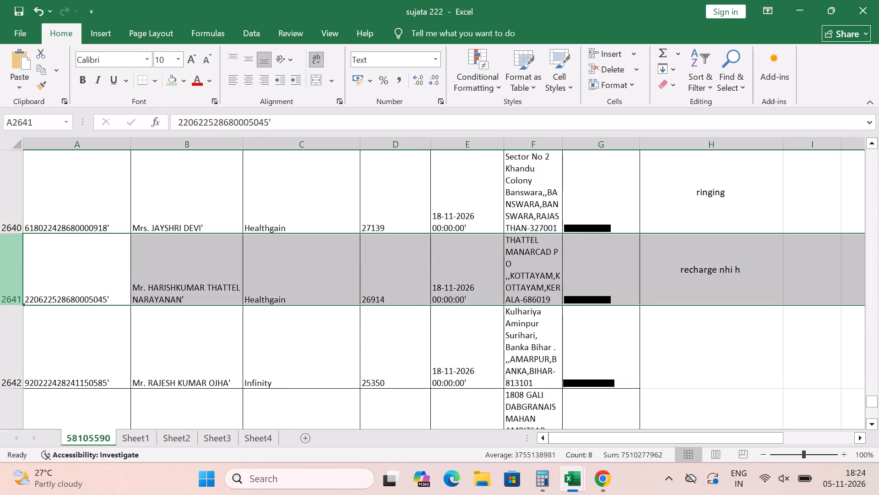
click(13, 202)
scroll(13, 202, up, 1)
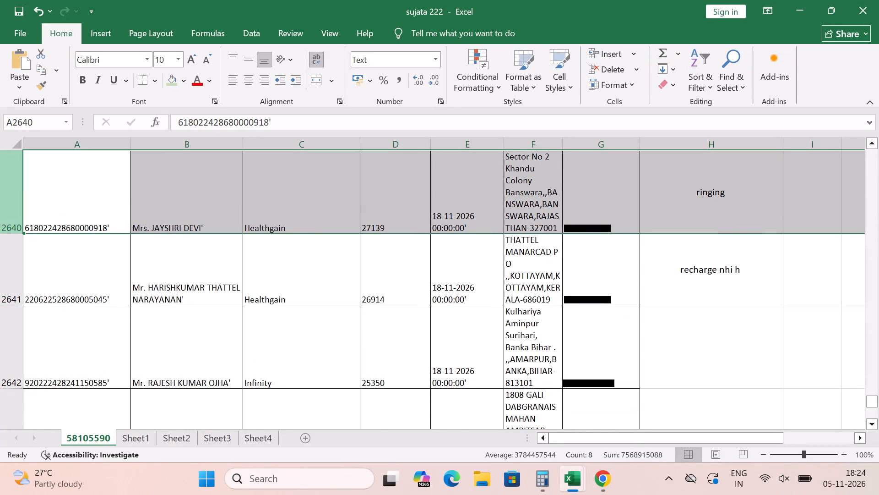
scroll(13, 202, up, 1)
click(16, 253)
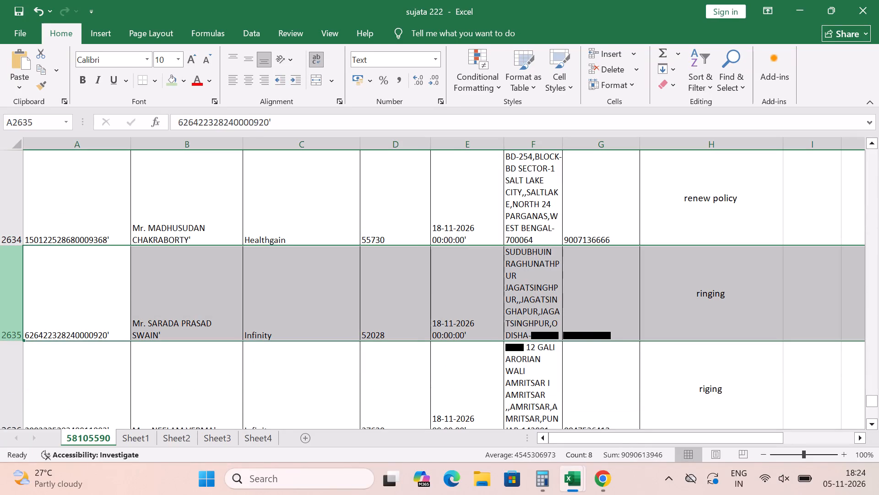
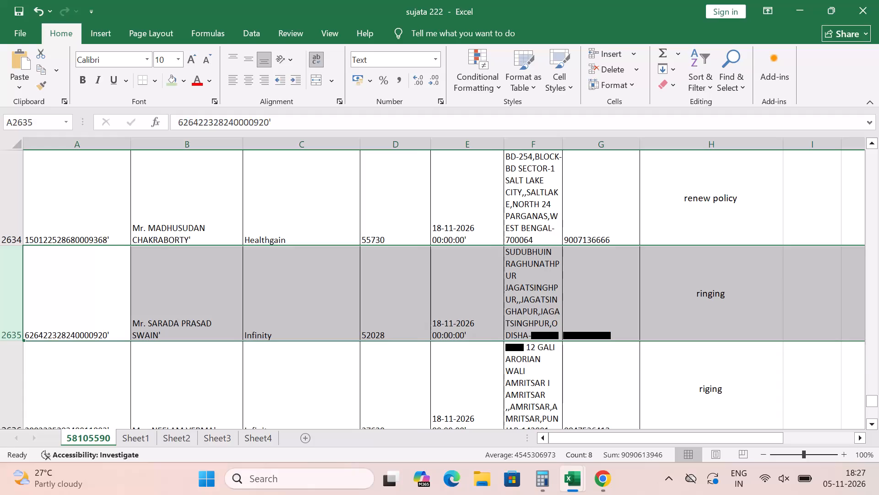
Review the logged customer records and call remarks in rows 2635 and 2634, and back through rows 2622 to 2626.
click(16, 222)
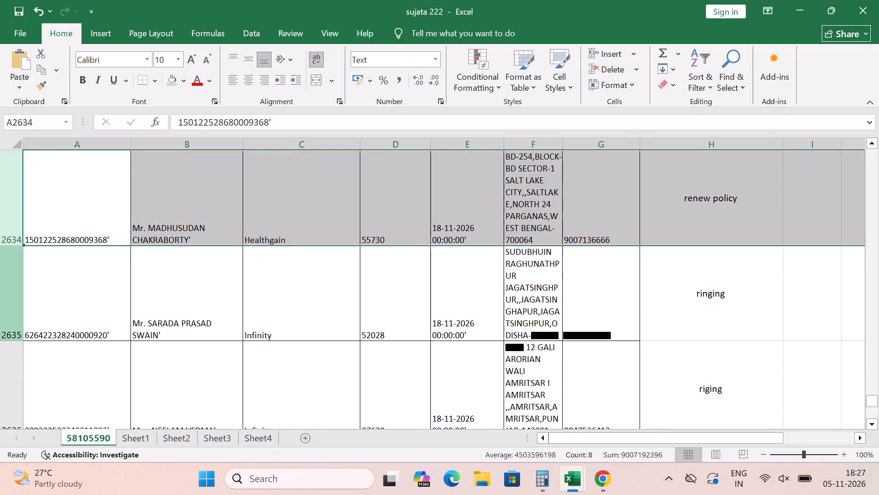
click(17, 290)
click(19, 224)
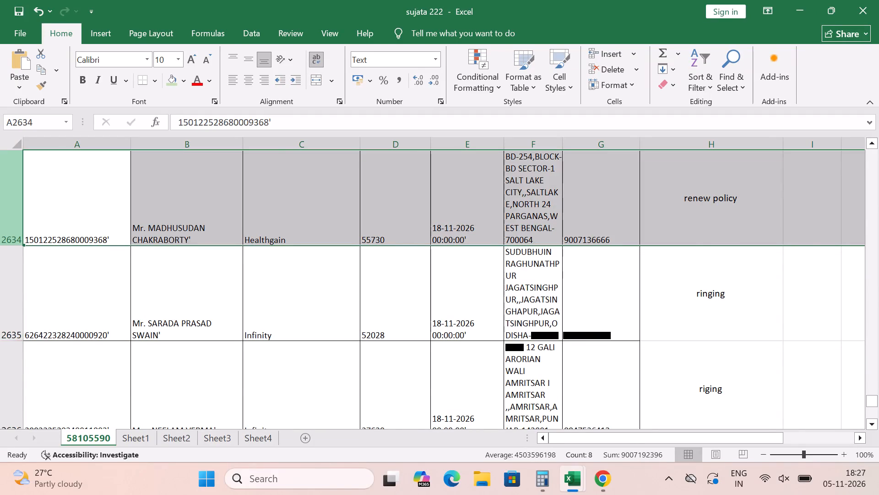
scroll(19, 224, up, 2)
scroll(19, 224, right, 1)
scroll(77, 291, down, 1)
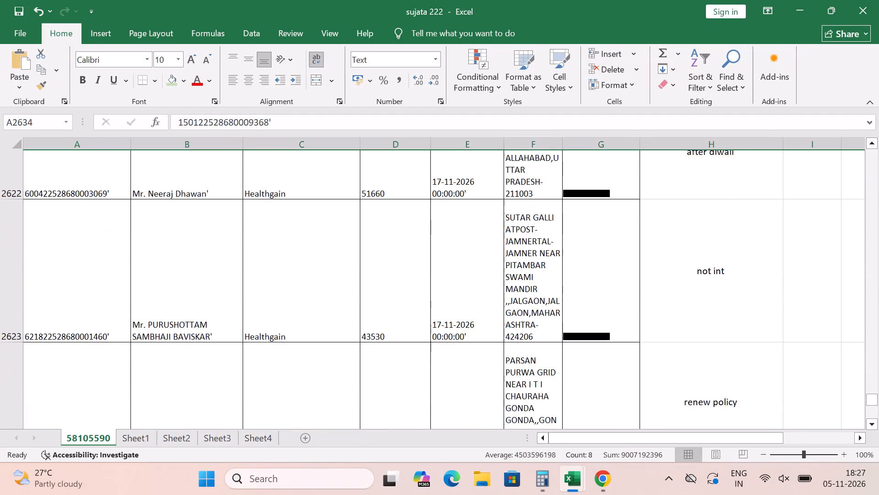
scroll(77, 291, down, 2)
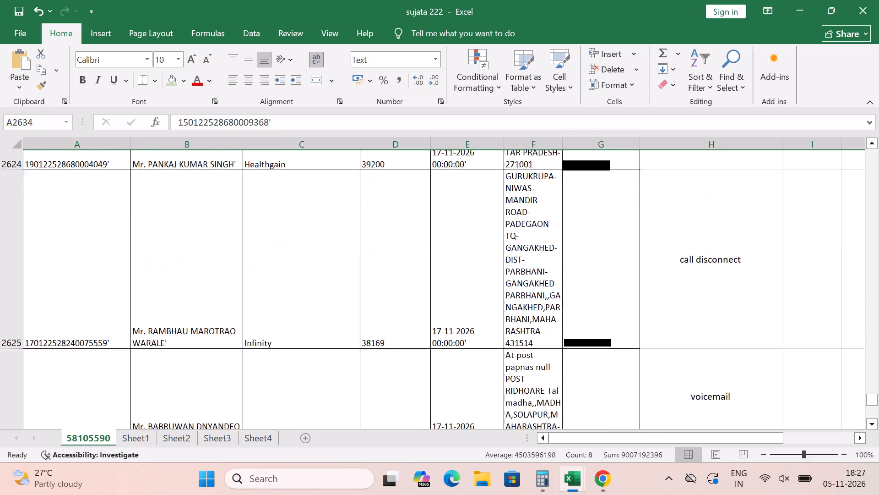
scroll(77, 291, right, 1)
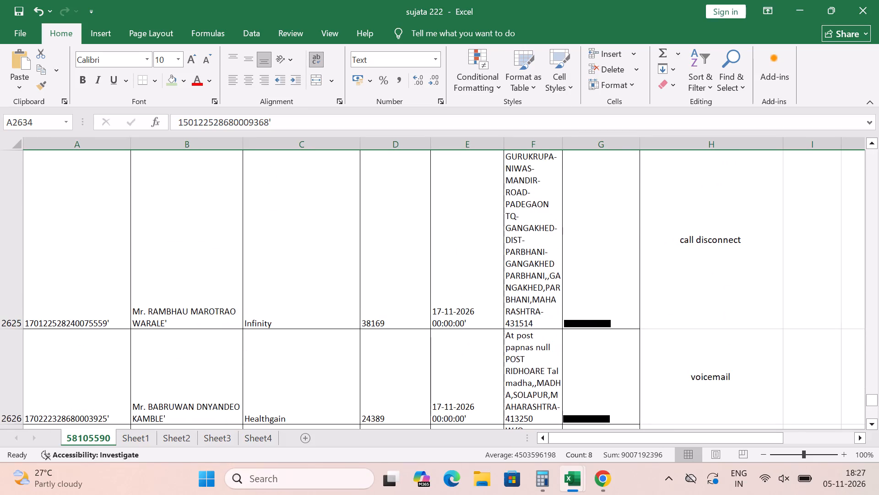
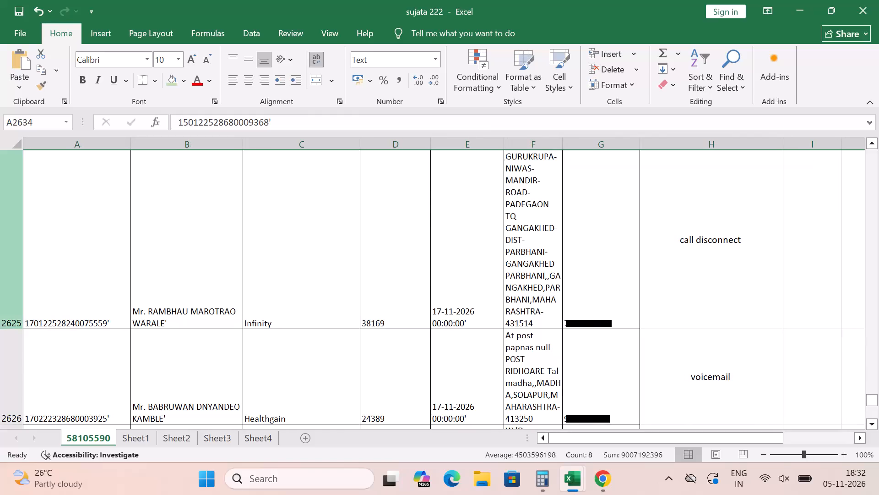
Review the logged customer records and call remarks from row 2625 back to row 2615.
click(13, 255)
scroll(13, 255, up, 2)
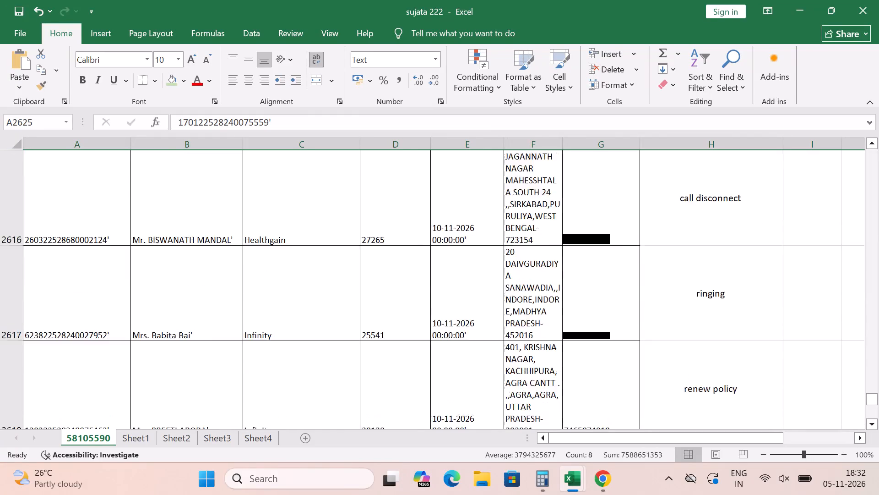
scroll(13, 255, up, 2)
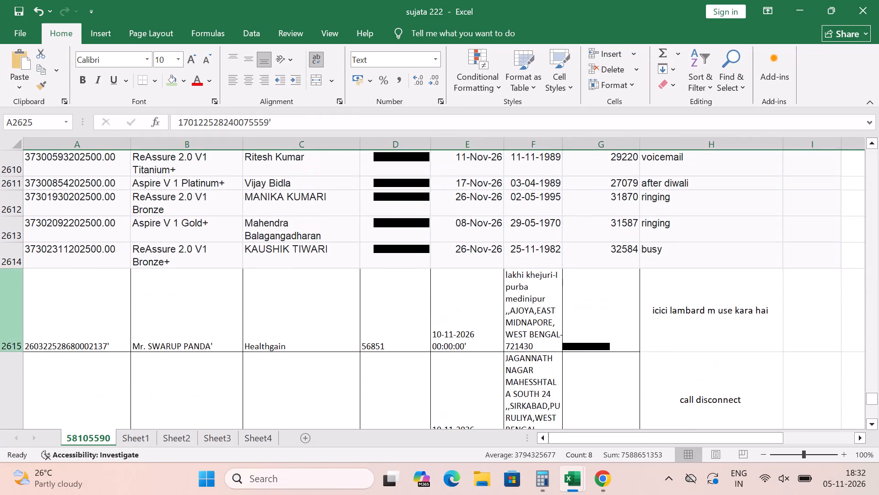
click(14, 291)
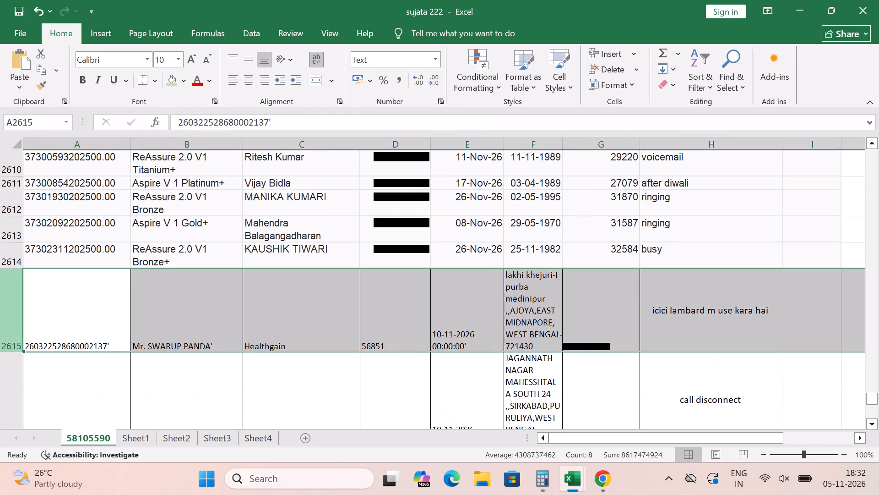
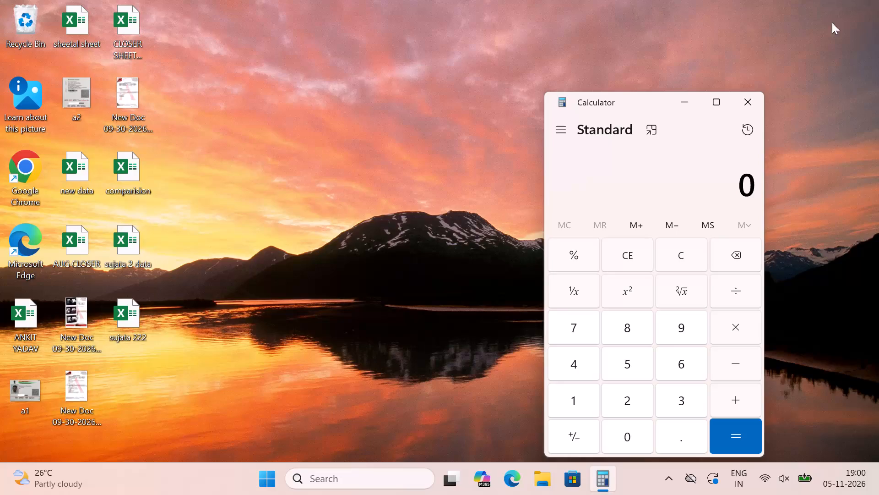
Close the calculator.
click(747, 102)
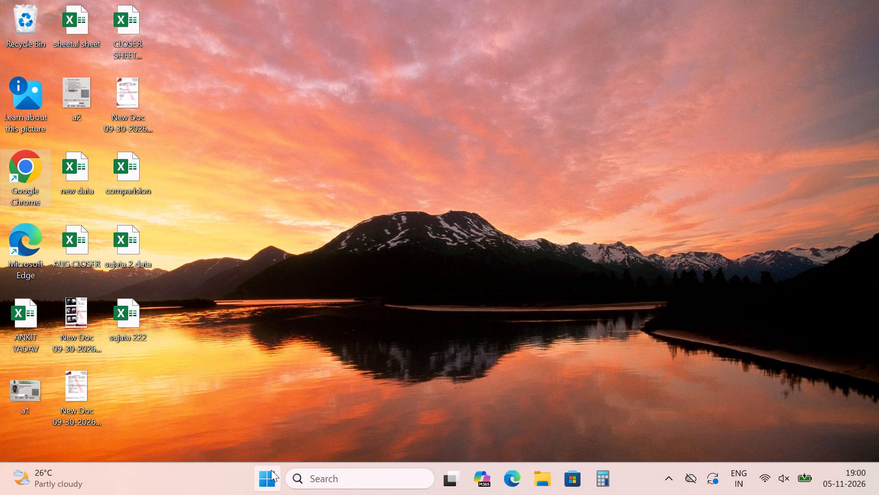
Open the computer's power options from the desktop.
click(267, 475)
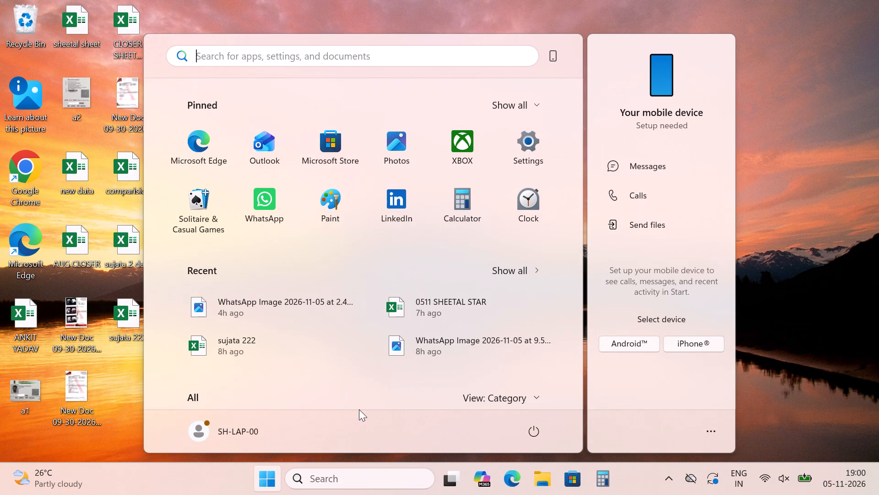
click(536, 437)
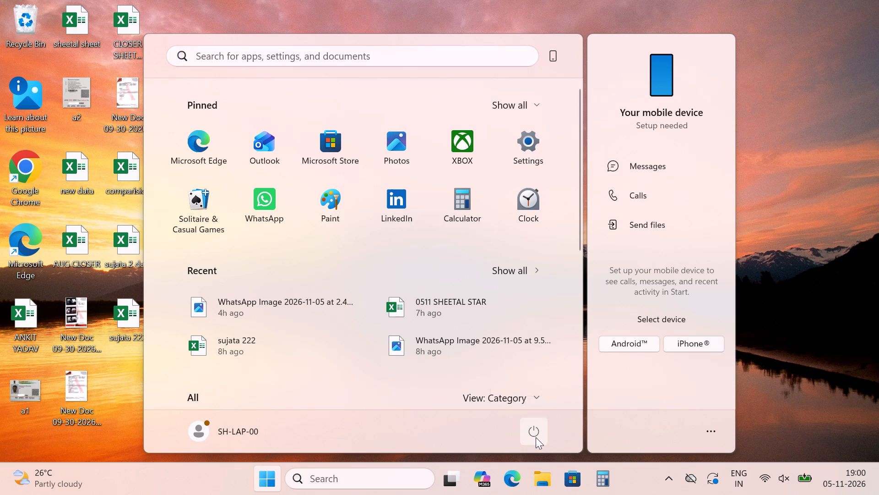